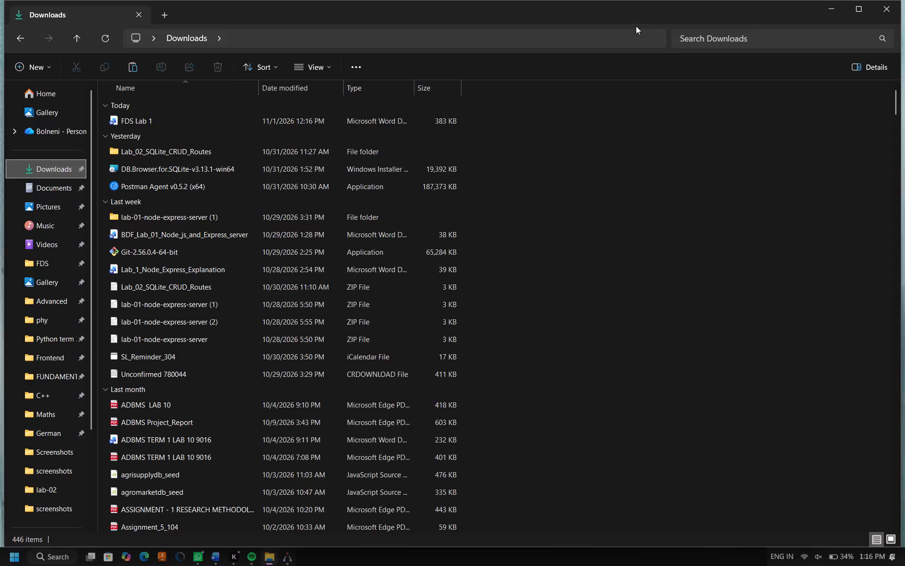
# Search the Downloads folder for "for" and open the document named format.
pyautogui.click(729, 35)
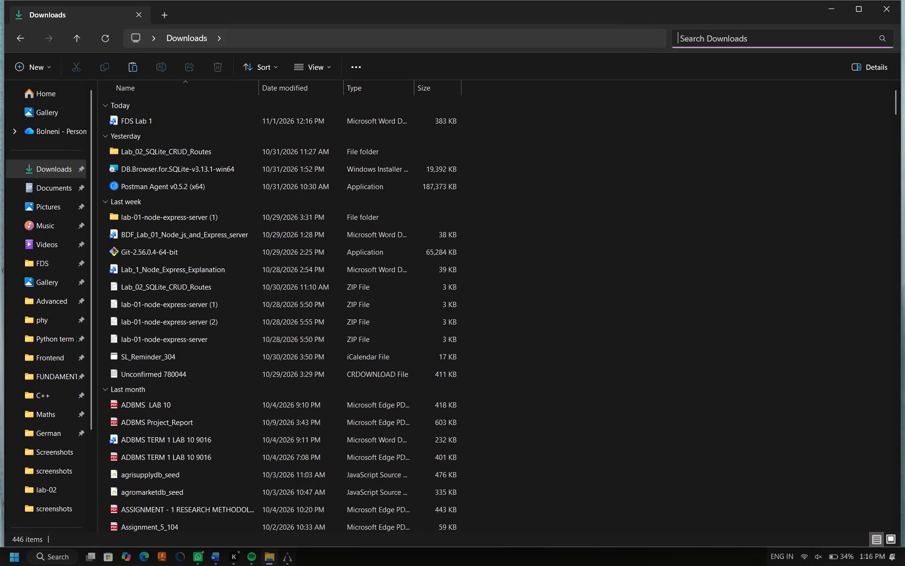
pyautogui.press('f')
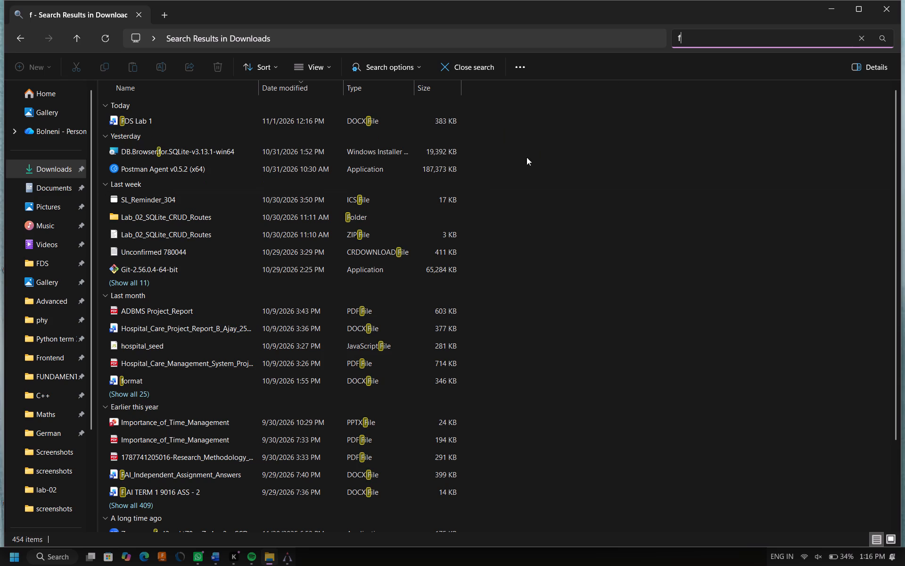
pyautogui.press('o')
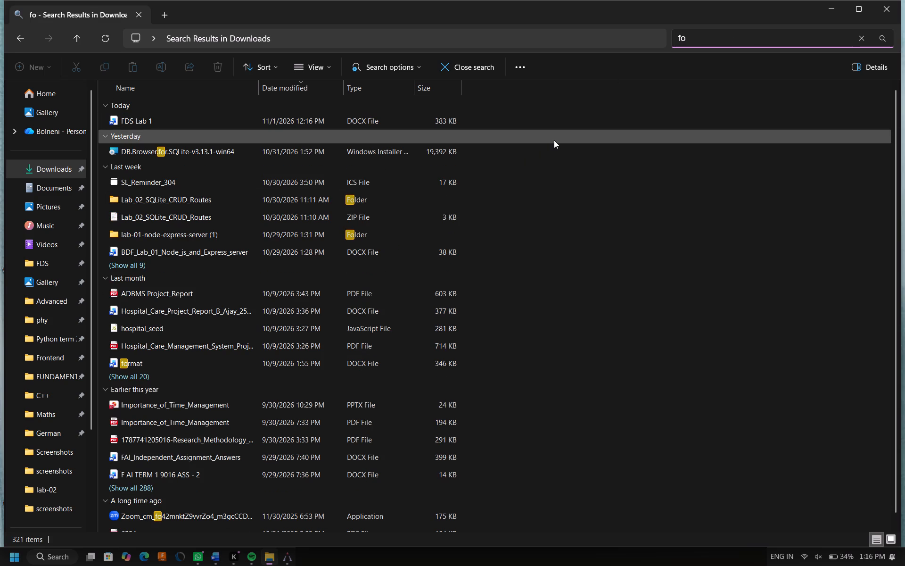
pyautogui.press('r')
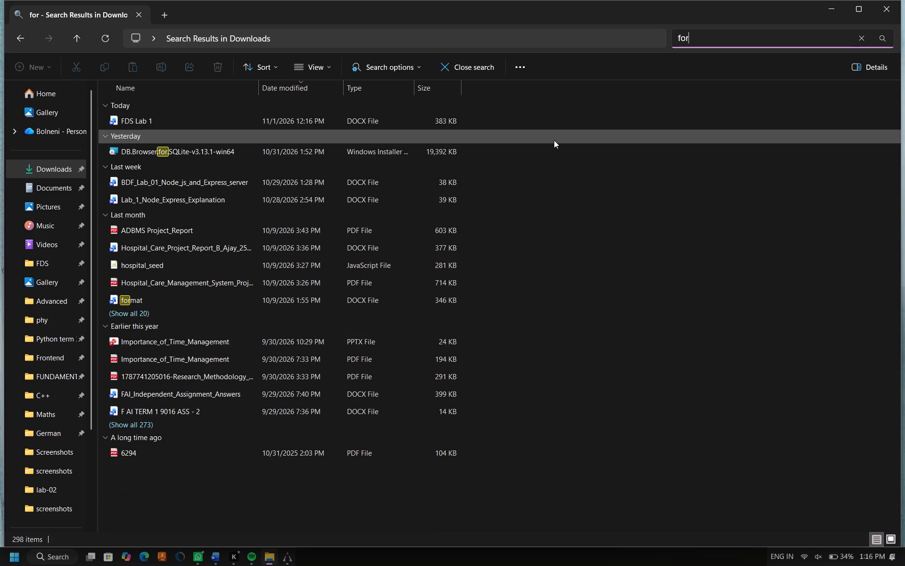
pyautogui.doubleClick(151, 305)
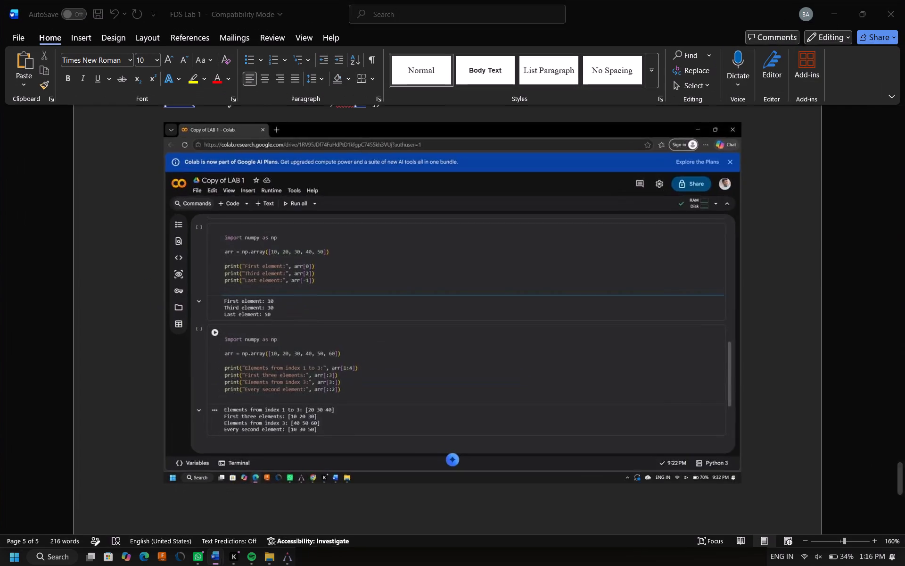
# Delete all question and query content below the assessment details table, from "1. Question:-" through the document's end.
pyautogui.scroll(-9, 409, 321)
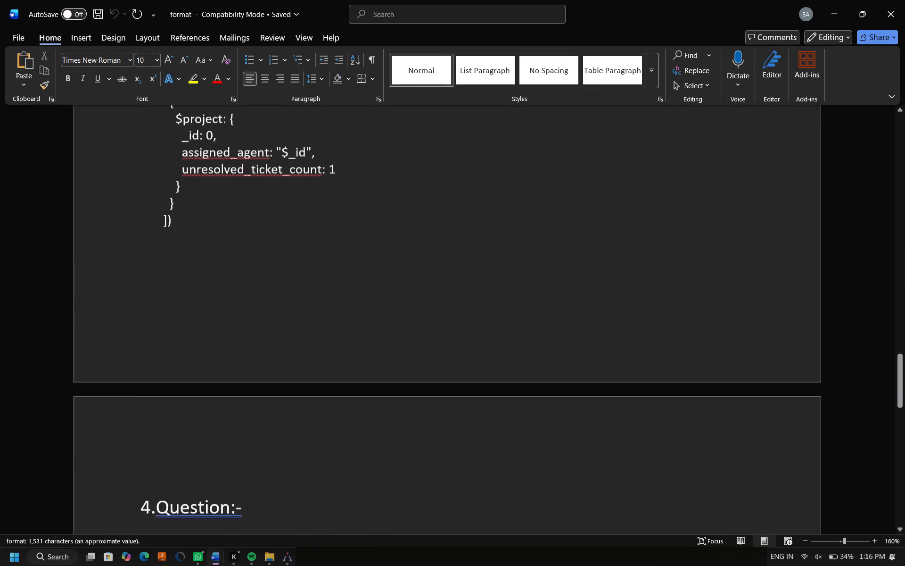
pyautogui.scroll(-20, 409, 321)
pyautogui.scroll(-7, 409, 321)
pyautogui.scroll(16, 409, 321)
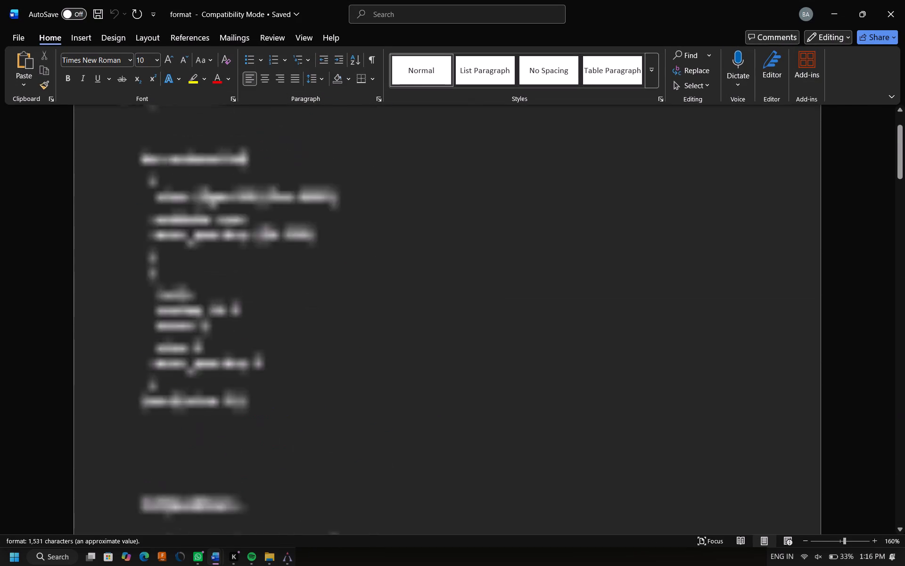
pyautogui.keyDown('ctrl'); pyautogui.scroll(-4, 409, 321); pyautogui.keyUp('ctrl')
pyautogui.scroll(-1, 409, 321)
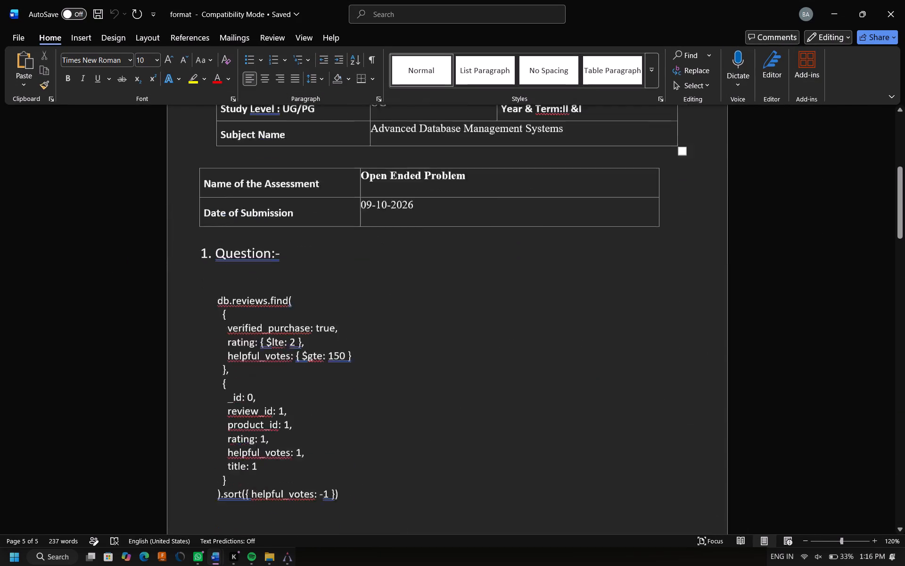
pyautogui.scroll(-1, 409, 321)
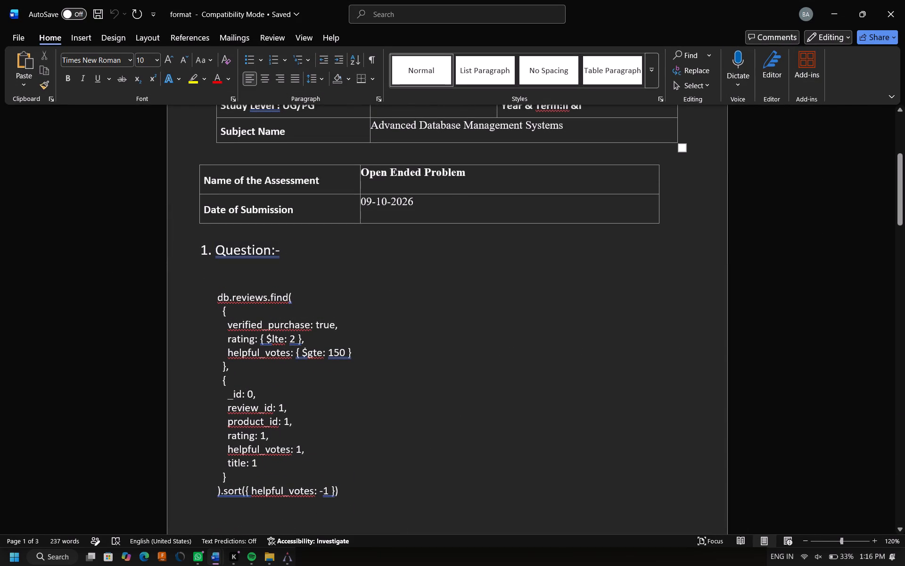
pyautogui.moveTo(197, 245); pyautogui.dragTo(476, 565)
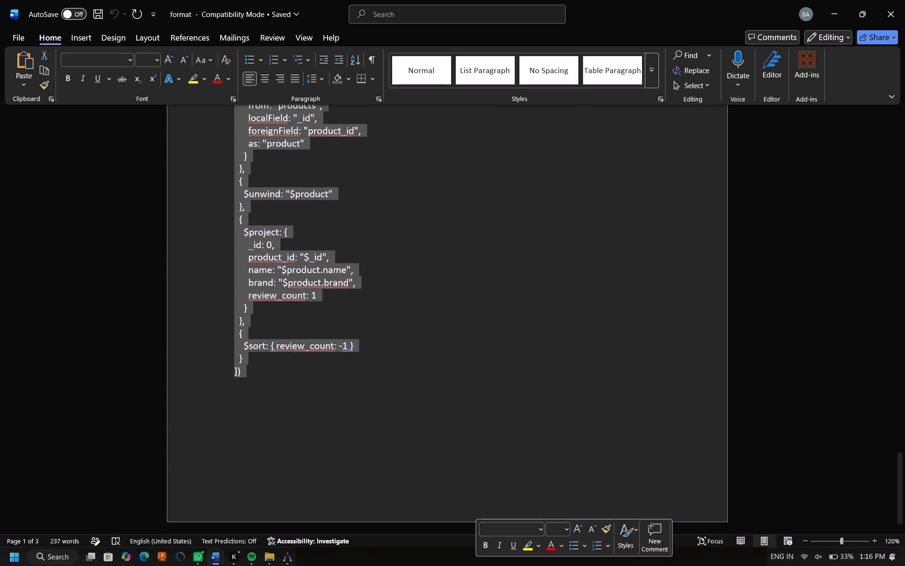
pyautogui.press('BackSpace')
# Replace the Name of the Assessment entry in the details table with "LAB REPORT 1".
pyautogui.scroll(5, 476, 565)
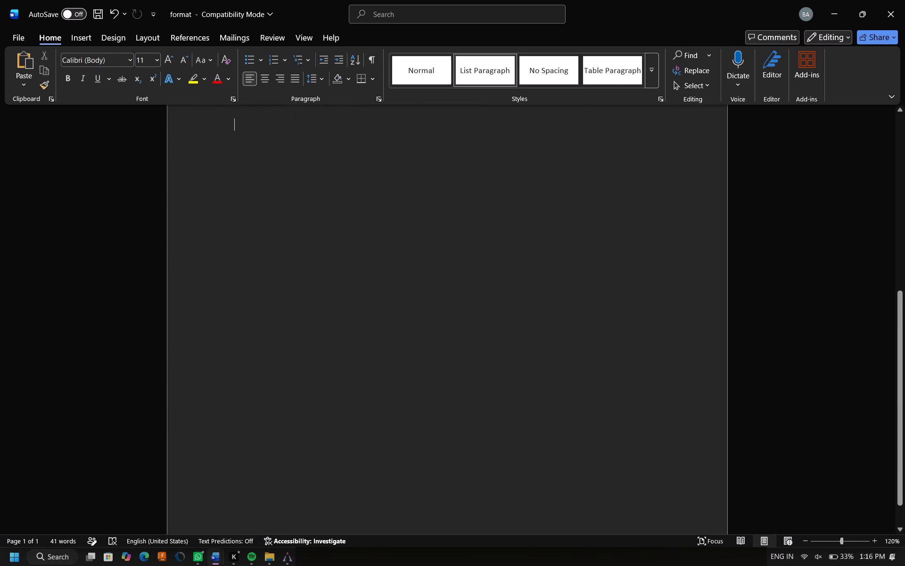
pyautogui.scroll(1, 476, 565)
pyautogui.scroll(5, 441, 457)
pyautogui.scroll(-1, 441, 457)
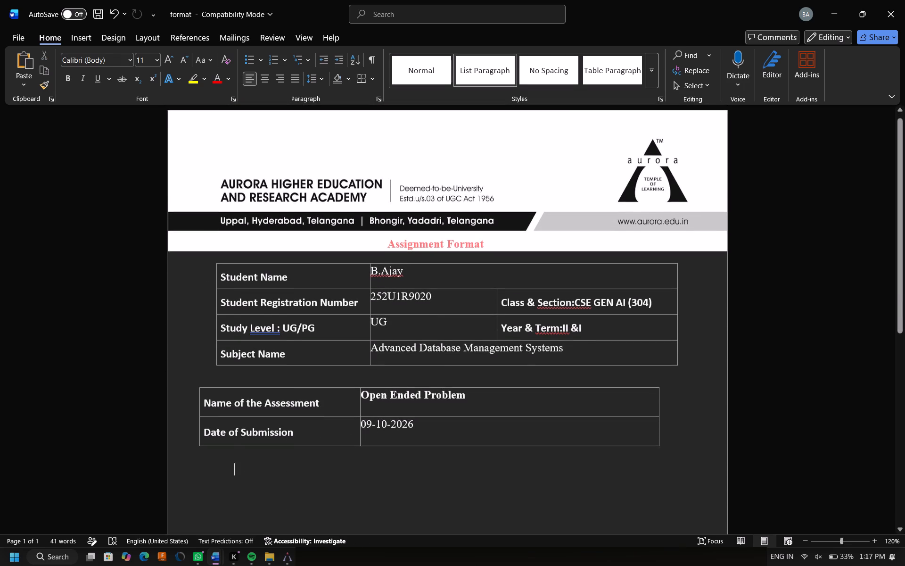
pyautogui.click(483, 405)
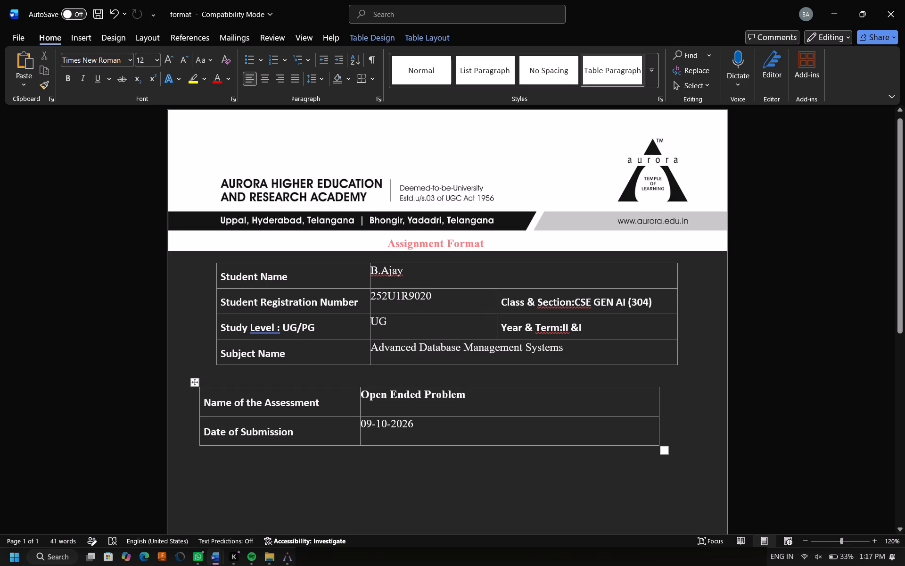
pyautogui.click(478, 396)
pyautogui.press('BackSpace')
pyautogui.press('BackSpace')
pyautogui.press('BackSpace')
pyautogui.press('BackSpace')
pyautogui.press('BackSpace')
pyautogui.press('BackSpace')
pyautogui.press('BackSpace')
pyautogui.press('BackSpace')
pyautogui.press('BackSpace')
pyautogui.press('BackSpace')
pyautogui.press('BackSpace')
pyautogui.press('BackSpace')
pyautogui.press('BackSpace')
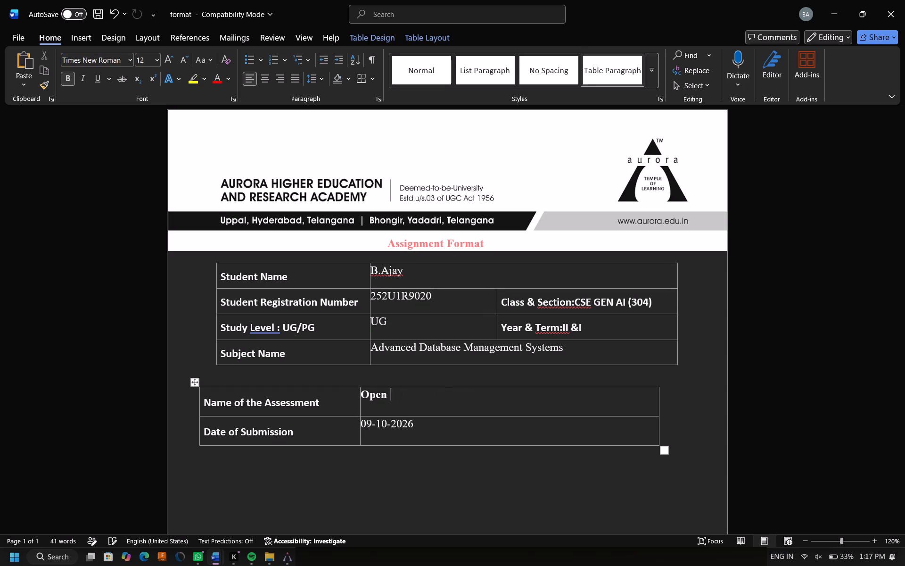
pyautogui.press('BackSpace')
pyautogui.press('BackSpace')
pyautogui.press('BackSpace')
pyautogui.press('BackSpace')
pyautogui.press('BackSpace')
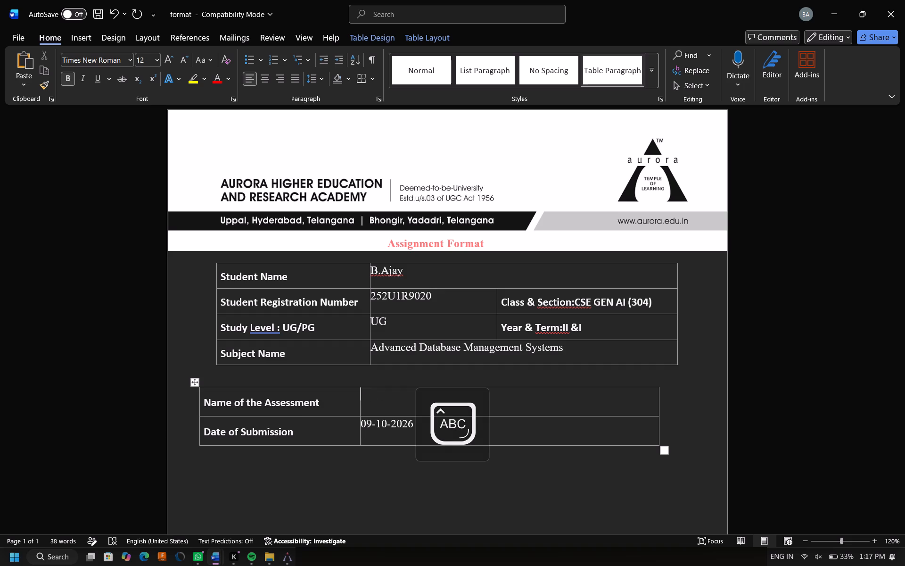
pyautogui.write('LA')
pyautogui.write('B')
pyautogui.press('space')
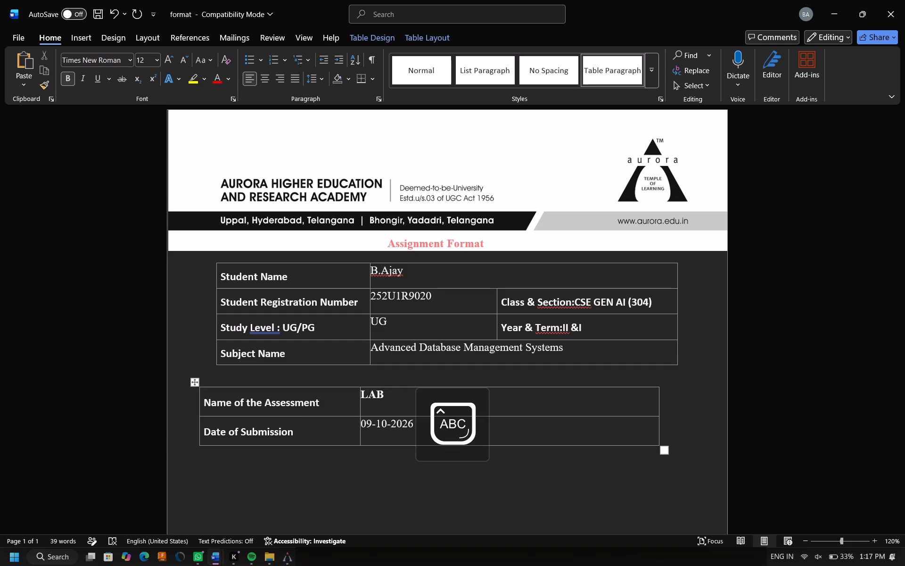
pyautogui.write('RO')
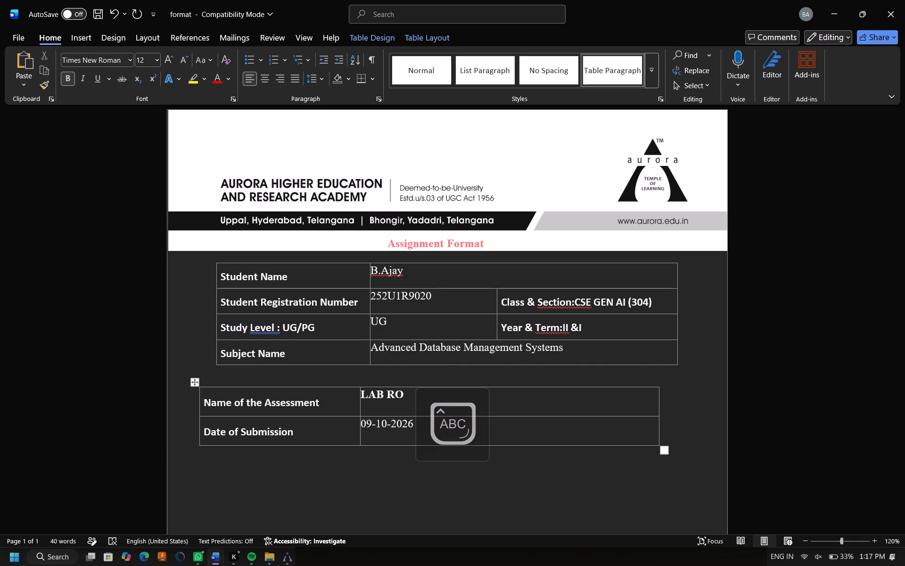
pyautogui.press('BackSpace')
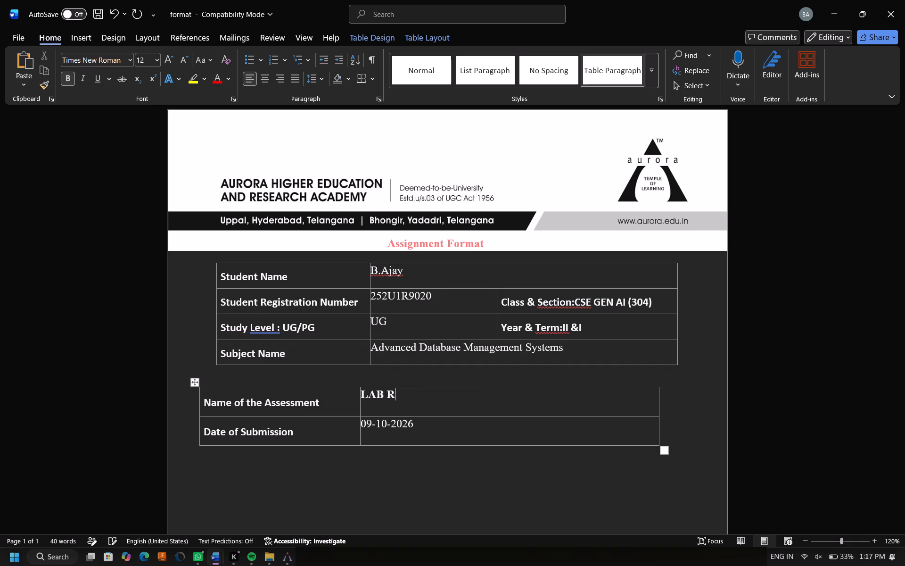
pyautogui.press('e')
pyautogui.press('p')
pyautogui.write('ORT')
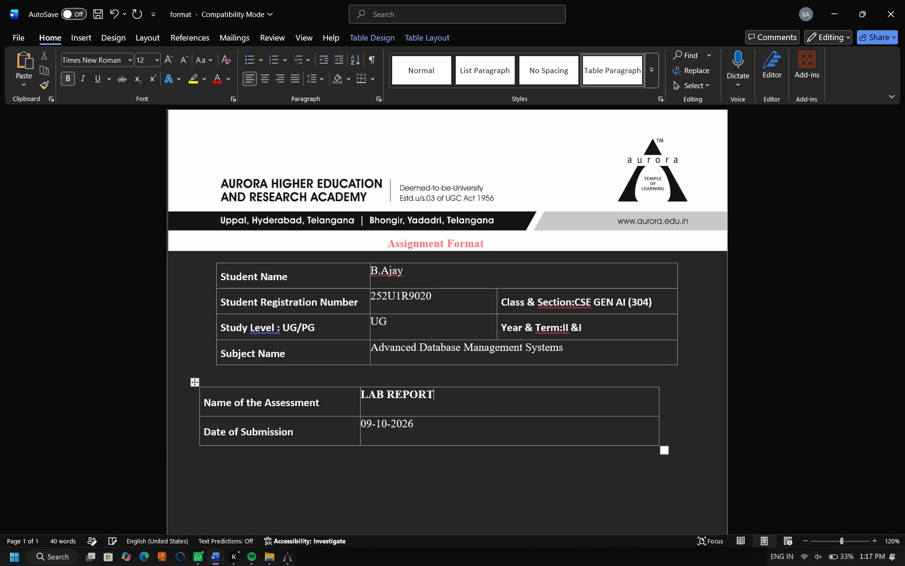
pyautogui.press('space')
pyautogui.press('1')
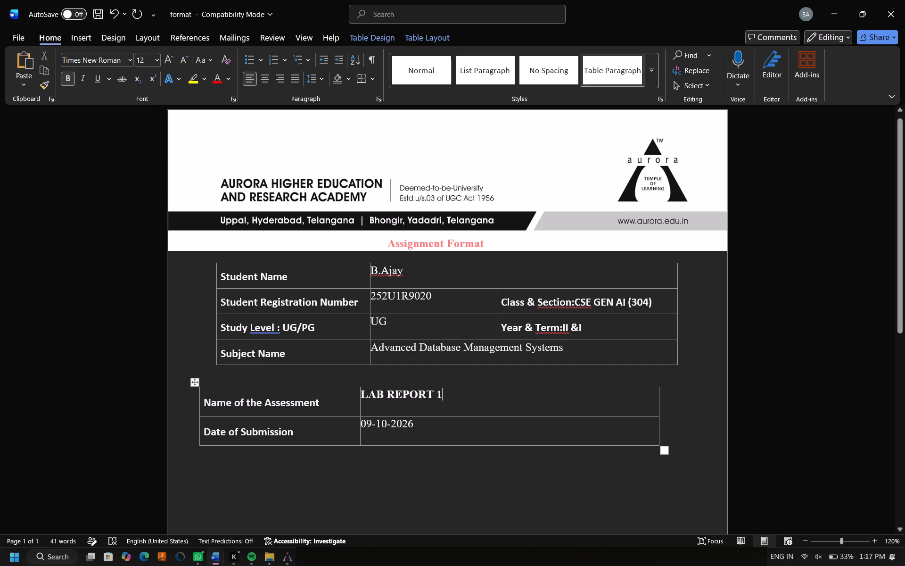
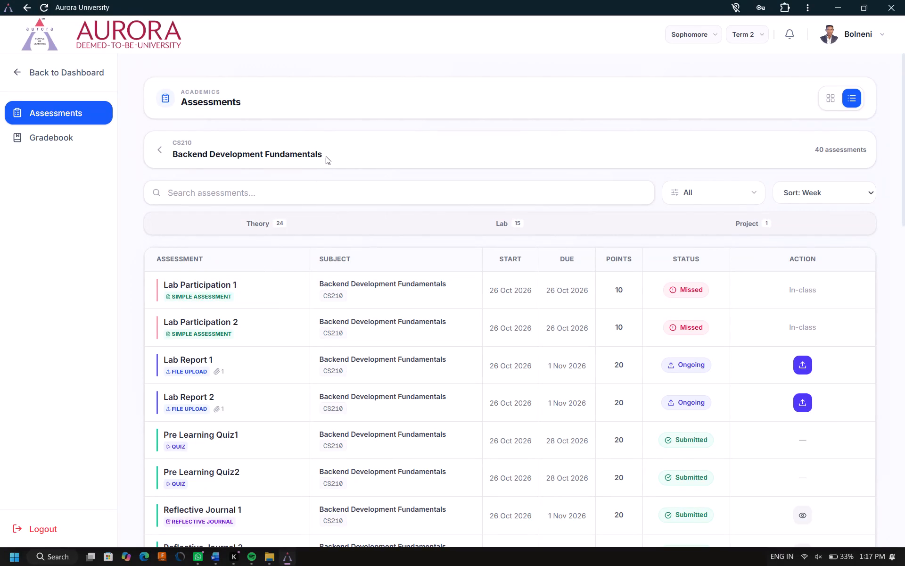
# Copy the course title "Backend Development Fundamentals" from the heading of the Assessments page, without the CS210 code.
pyautogui.moveTo(319, 152); pyautogui.dragTo(204, 150)
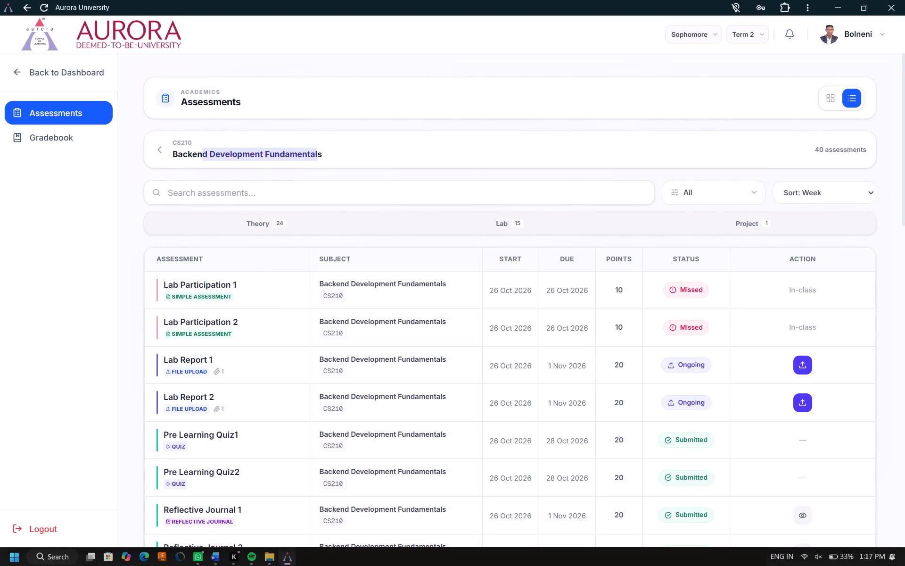
pyautogui.moveTo(204, 150); pyautogui.dragTo(204, 150)
pyautogui.click(323, 153)
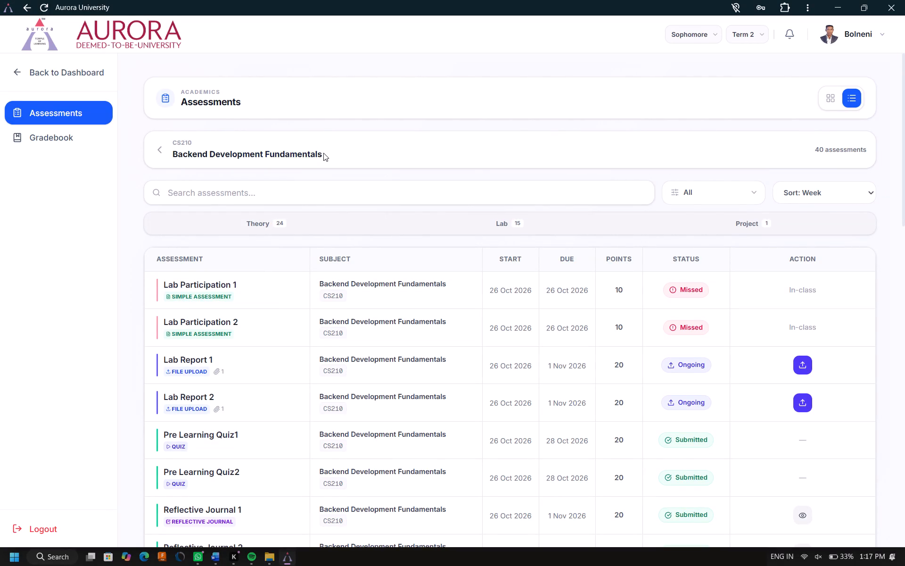
pyautogui.moveTo(323, 153); pyautogui.dragTo(167, 150)
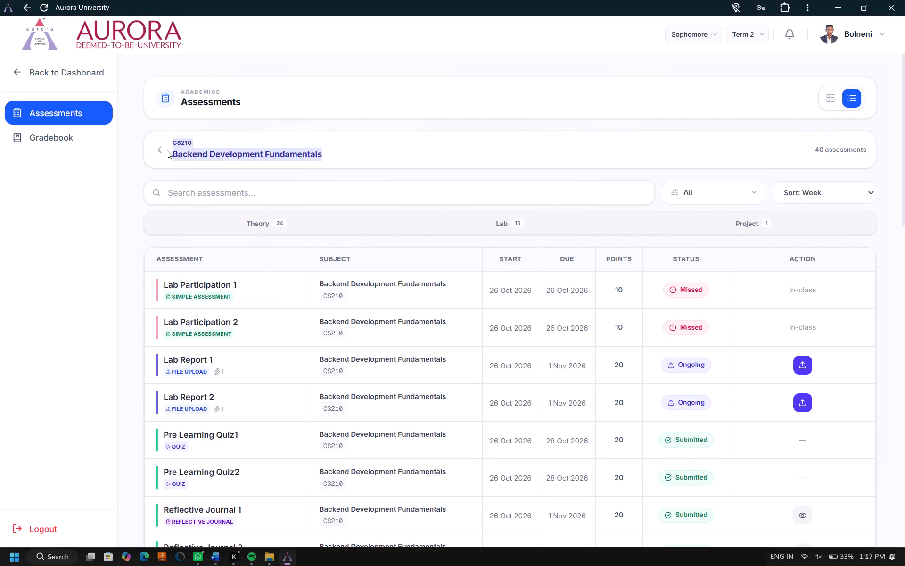
pyautogui.moveTo(167, 150); pyautogui.dragTo(168, 152)
pyautogui.click(174, 153)
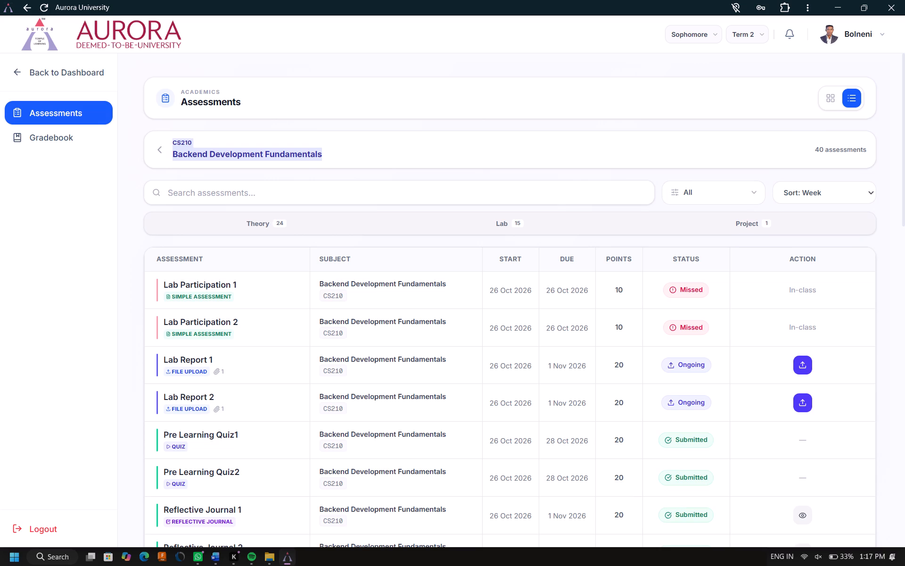
pyautogui.moveTo(174, 153); pyautogui.dragTo(326, 160)
pyautogui.hotkey('ctrl', 'c')
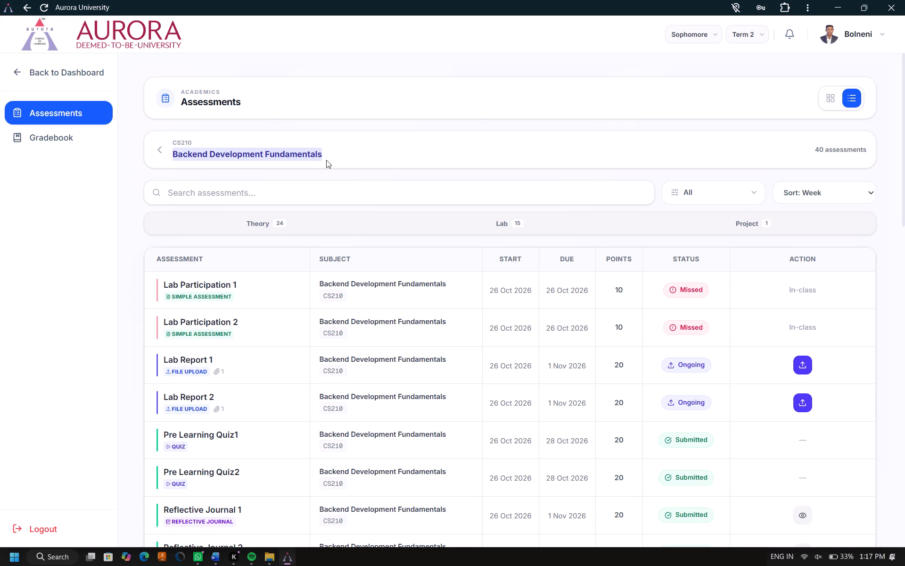
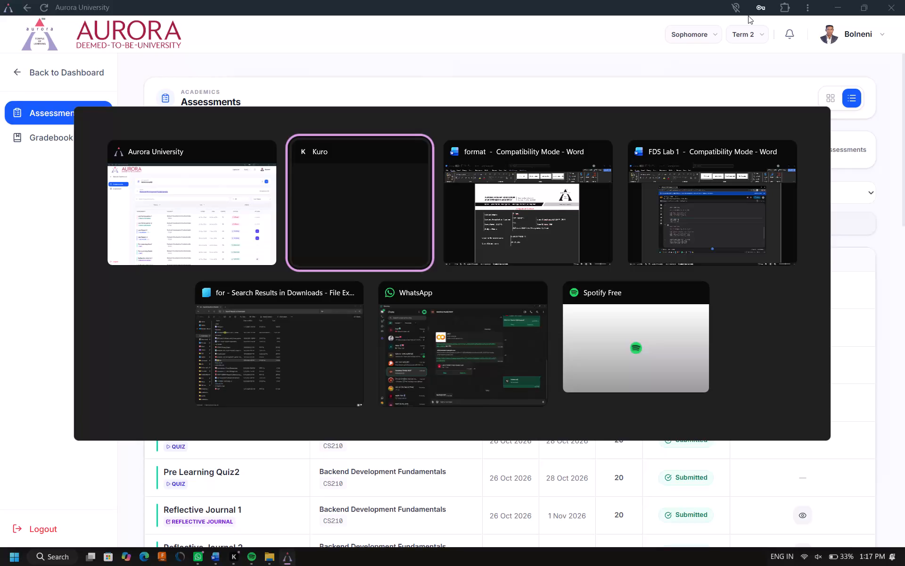
# In the Word format document, replace the subject name with the copied course title "Backend Development Fundamentals".
pyautogui.hotkey('alt', 'Tab')
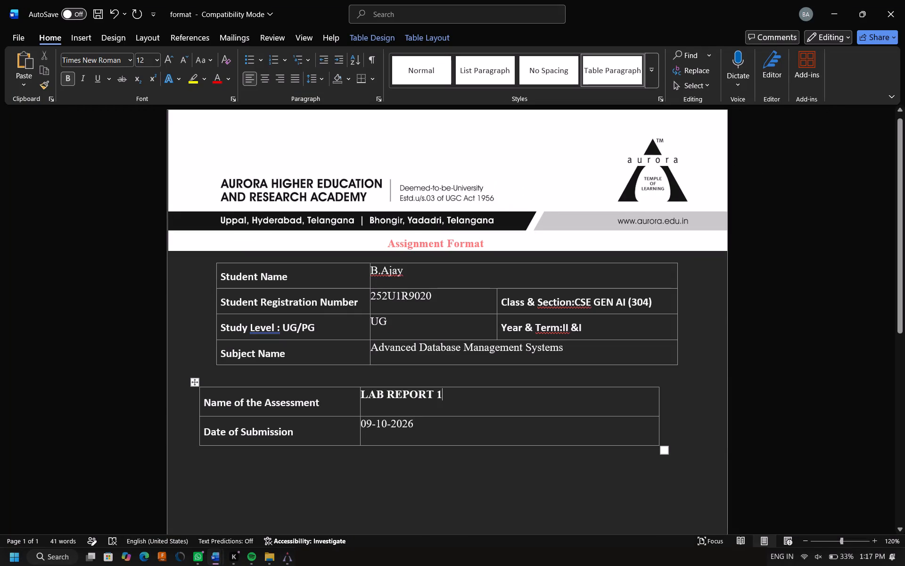
pyautogui.moveTo(591, 350); pyautogui.dragTo(401, 354)
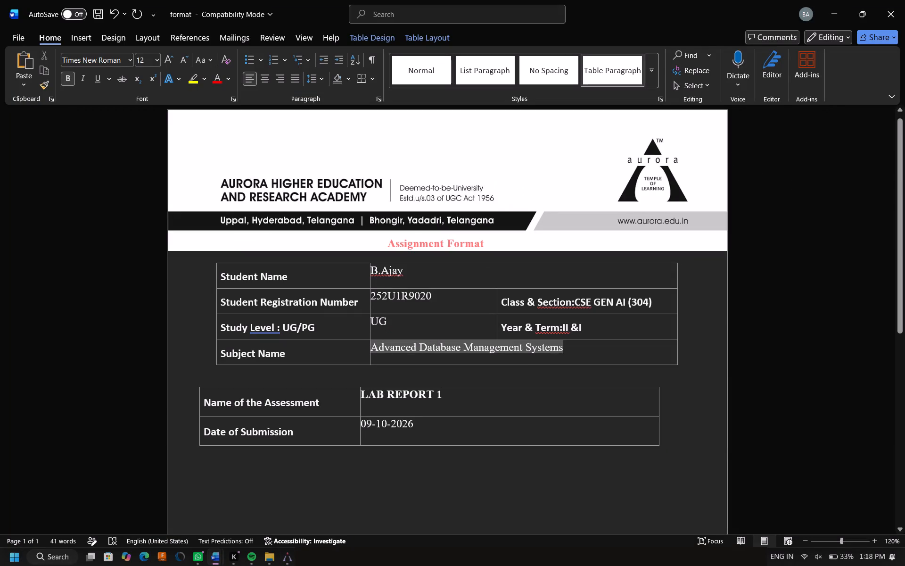
pyautogui.moveTo(401, 354); pyautogui.dragTo(386, 354)
pyautogui.hotkey('ctrl', 'v')
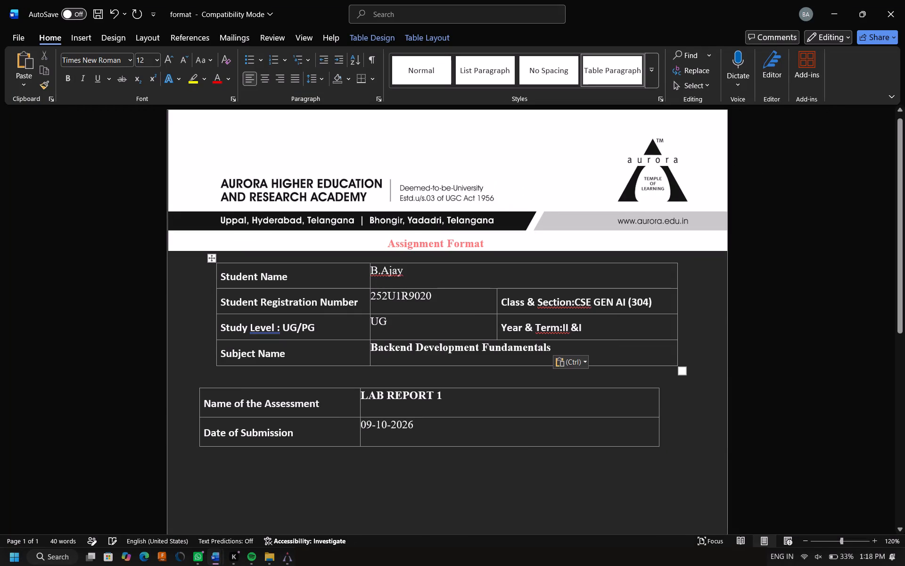
# Switch to the Aurora University portal, open the Lab Report 1 assessment details and copy the title "Lab Report 1".
pyautogui.hotkey('alt', 'Tab')
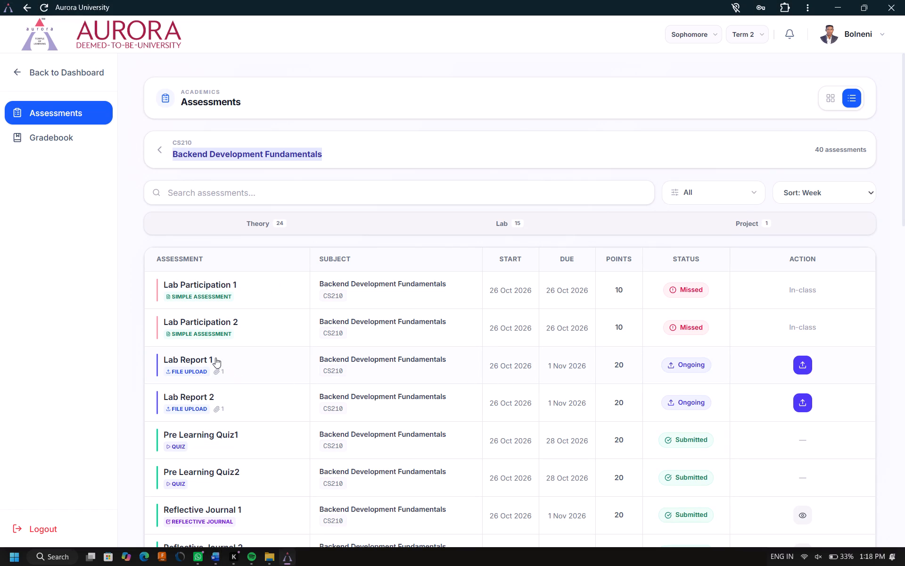
pyautogui.moveTo(211, 358); pyautogui.dragTo(173, 357)
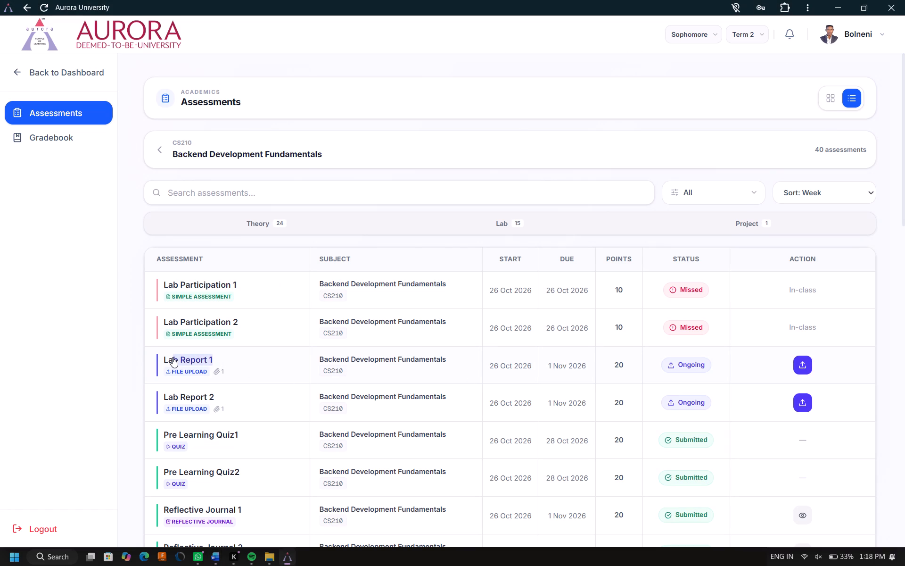
pyautogui.moveTo(173, 357); pyautogui.dragTo(165, 358)
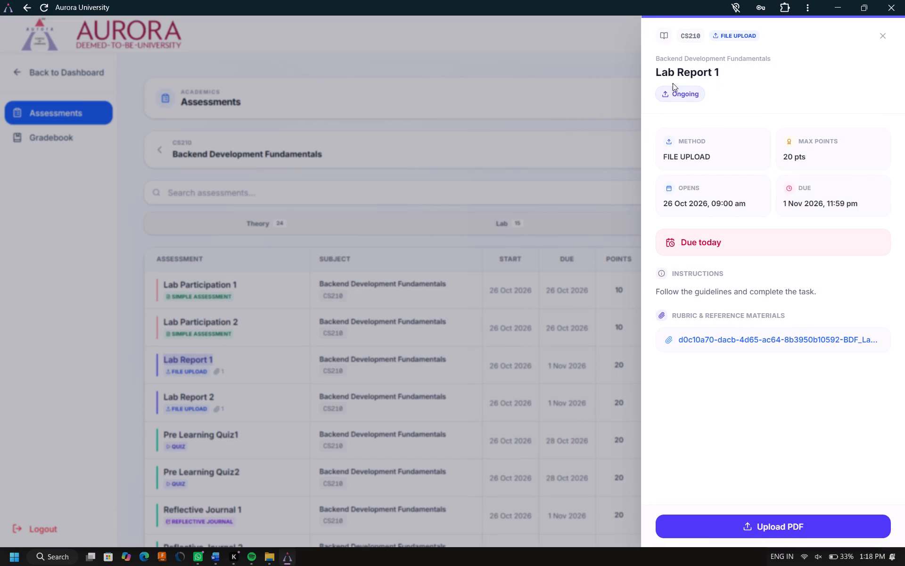
pyautogui.moveTo(721, 71); pyautogui.dragTo(645, 77)
pyautogui.hotkey('ctrl', 'c')
# Back in Word, replace the assessment name with the copied title "Lab Report 1" and remove the extra blank line in its cell.
pyautogui.hotkey('alt', 'Tab')
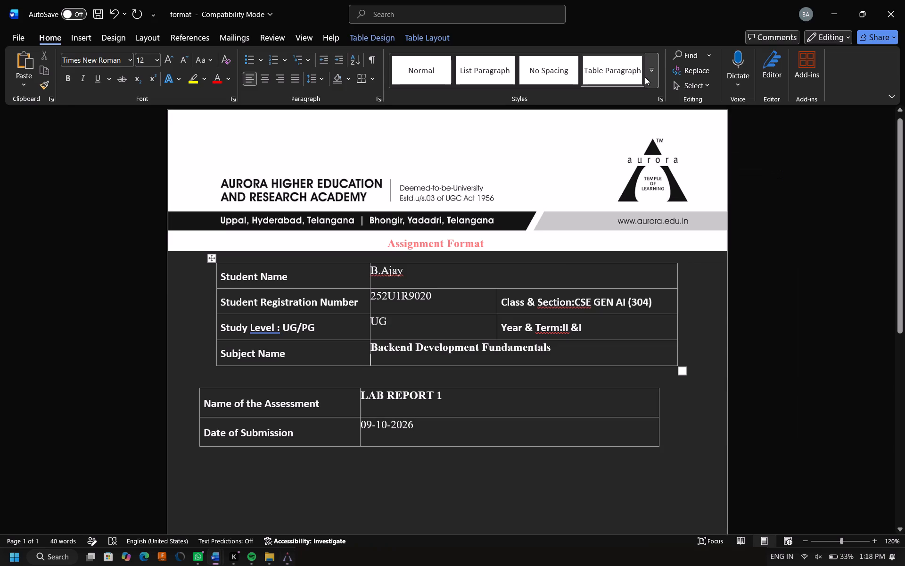
pyautogui.click(469, 397)
pyautogui.press('space')
pyautogui.hotkey('ctrl', 'v')
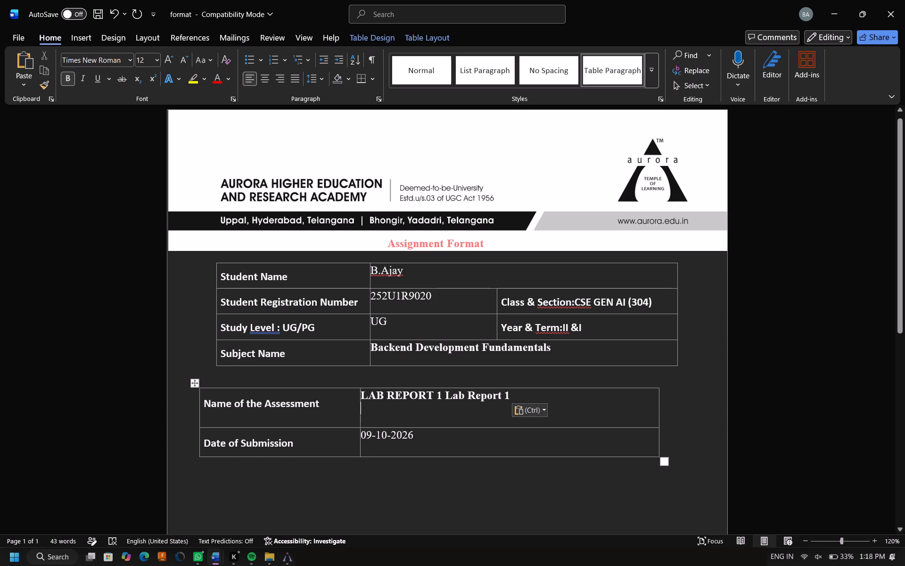
pyautogui.moveTo(444, 397); pyautogui.dragTo(371, 399)
pyautogui.press('BackSpace')
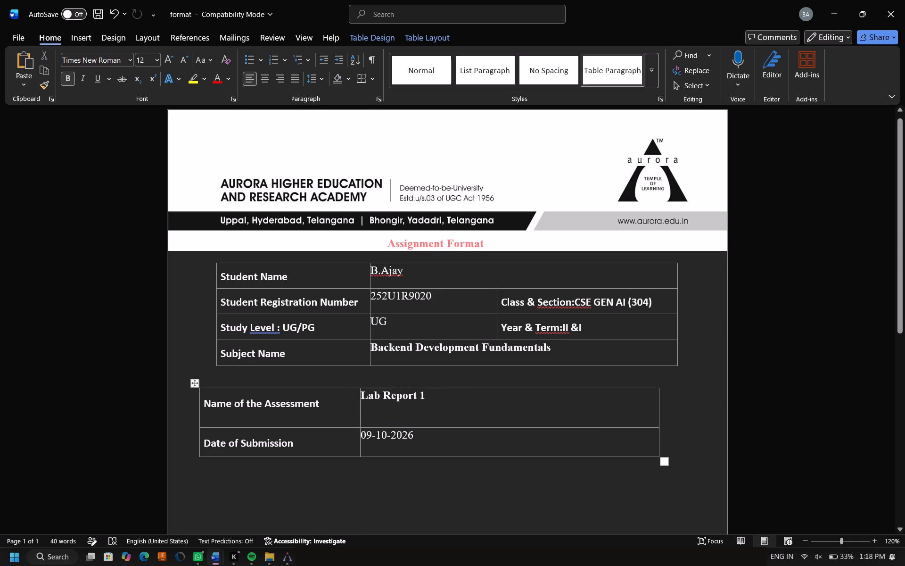
pyautogui.press('Down')
pyautogui.press('BackSpace')
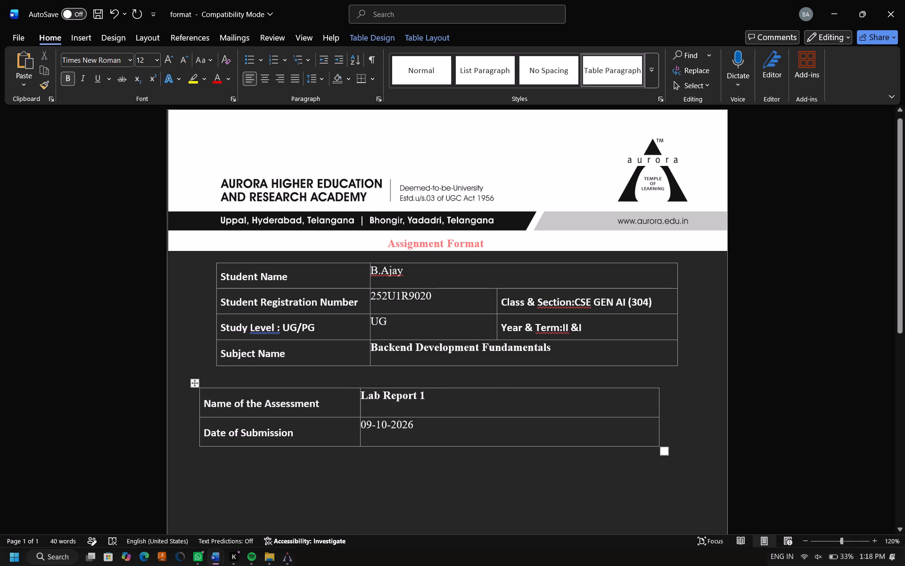
# Set the date of submission to 1-11-2026.
pyautogui.click(386, 427)
pyautogui.press('BackSpace')
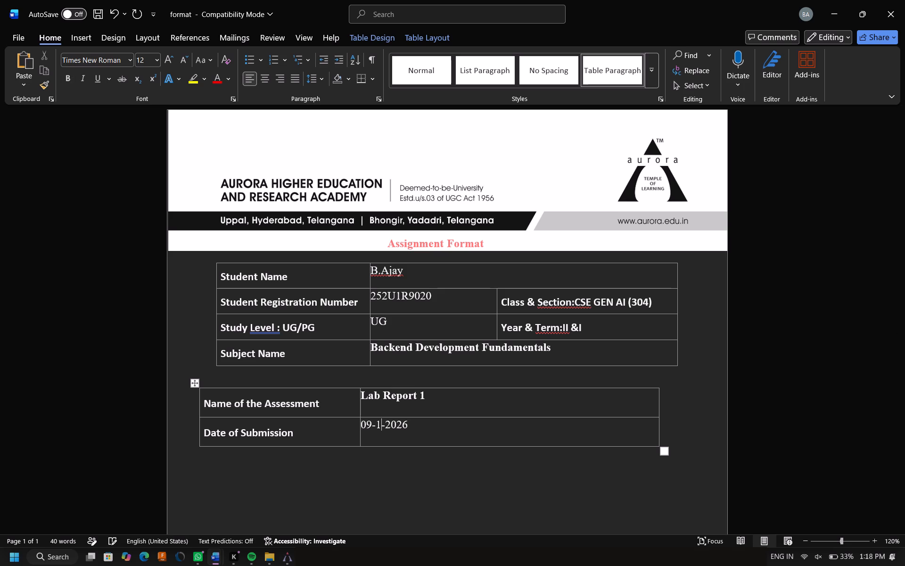
pyautogui.press('1')
pyautogui.press('Left')
pyautogui.press('Left')
pyautogui.press('Left')
pyautogui.press('BackSpace')
pyautogui.press('BackSpace')
pyautogui.press('1')
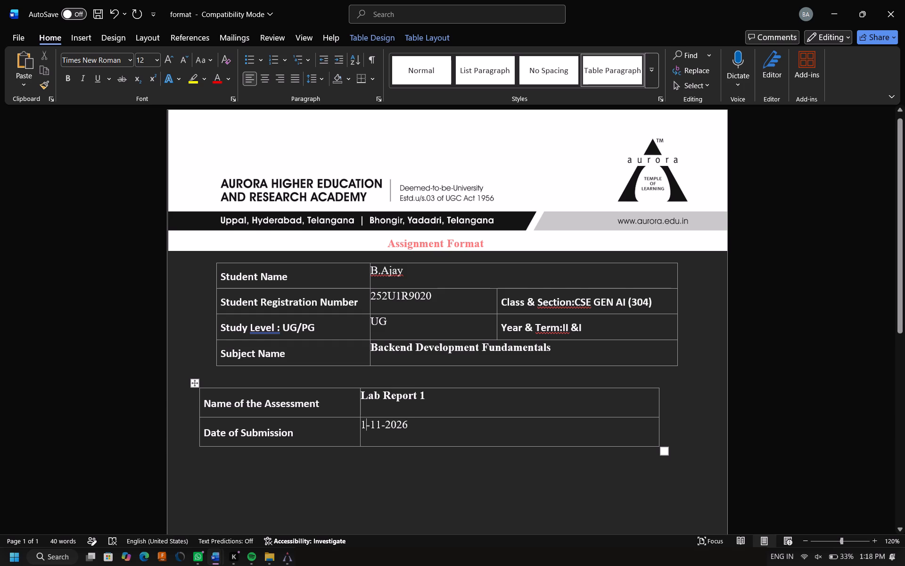
# Add a new line reading "Lab report :- 1" below the assessment details table.
pyautogui.scroll(-3, 444, 448)
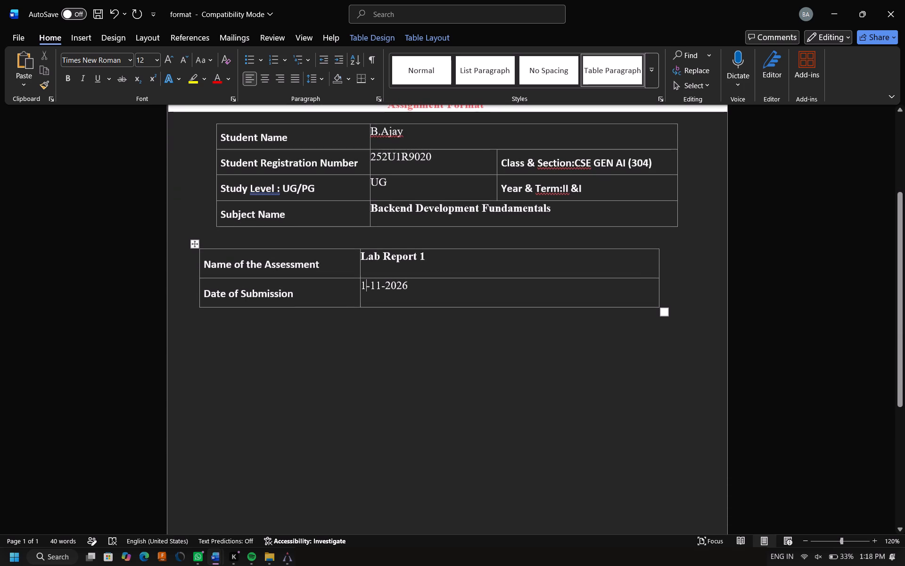
pyautogui.click(345, 379)
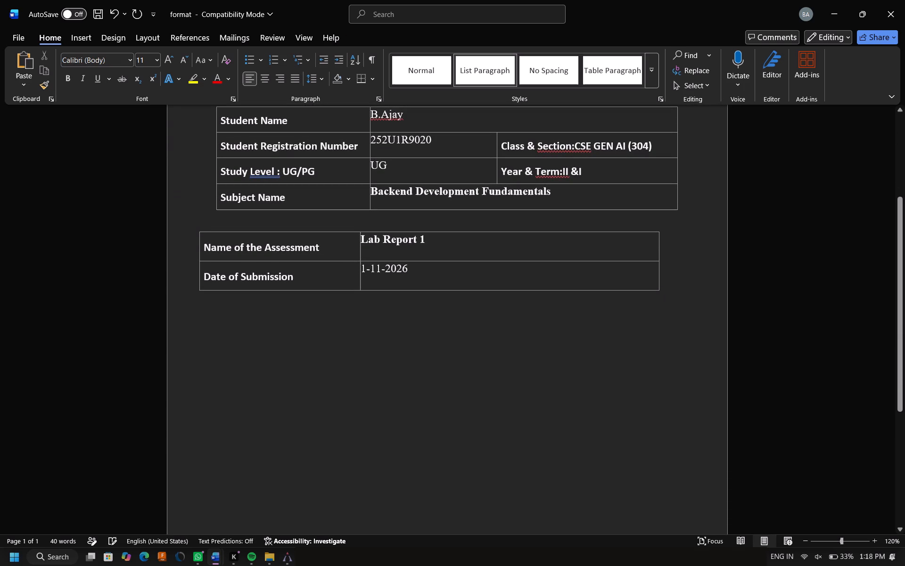
pyautogui.press('Return')
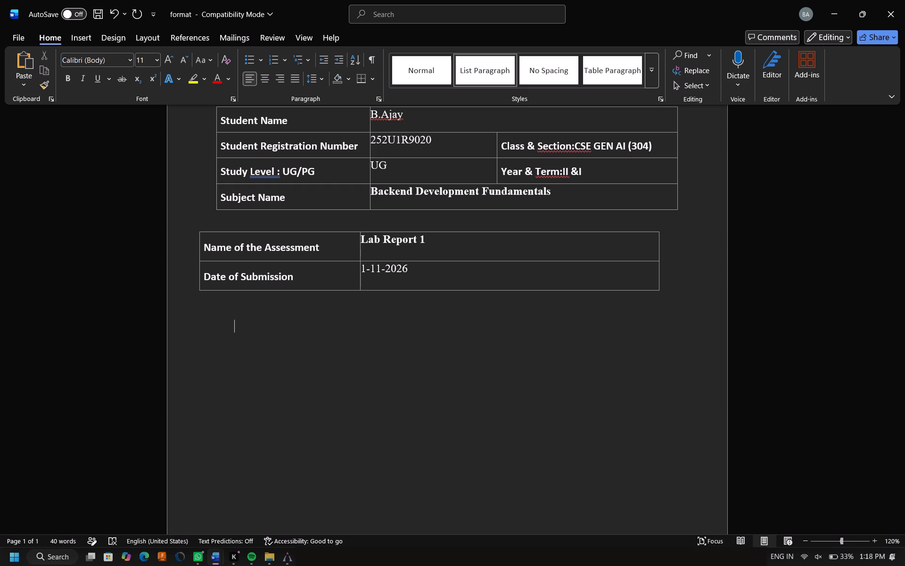
pyautogui.press('l')
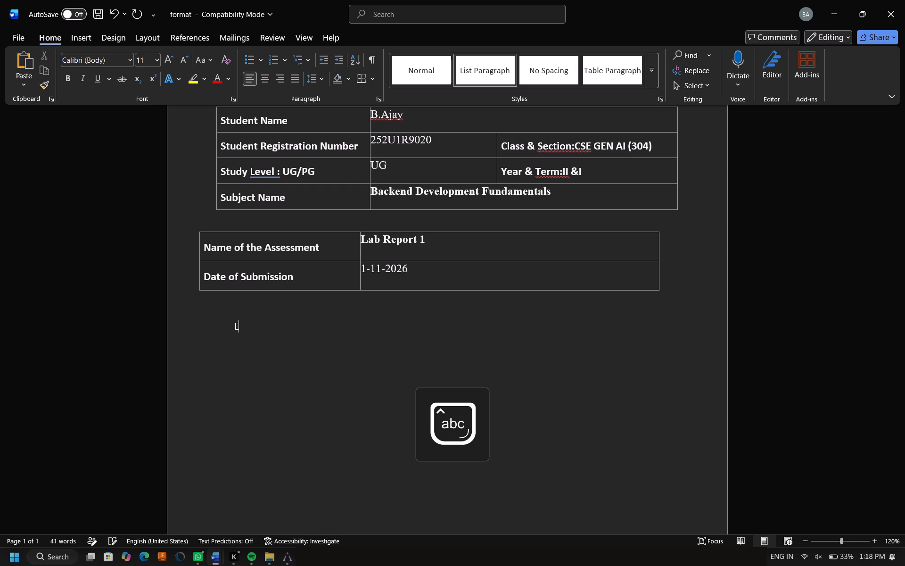
pyautogui.write('ab')
pyautogui.press('space')
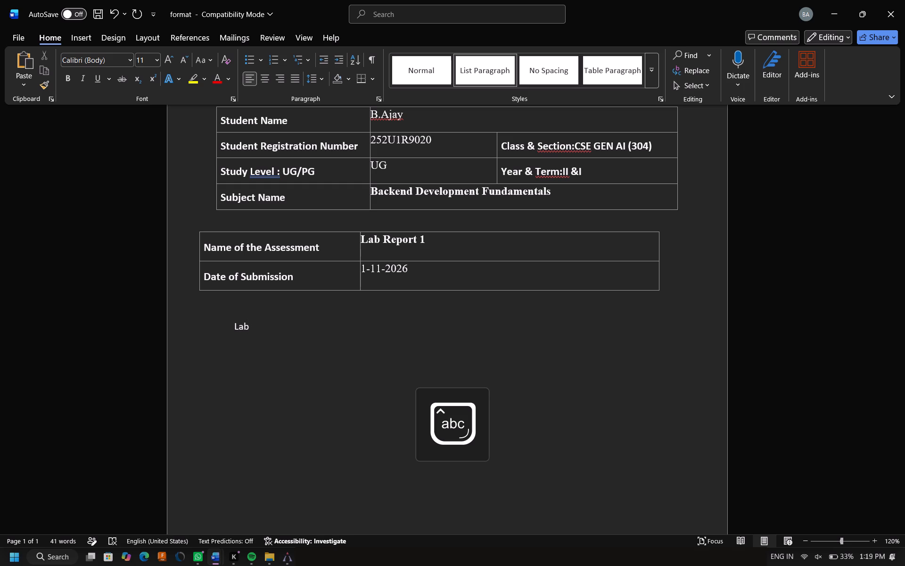
pyautogui.write('re')
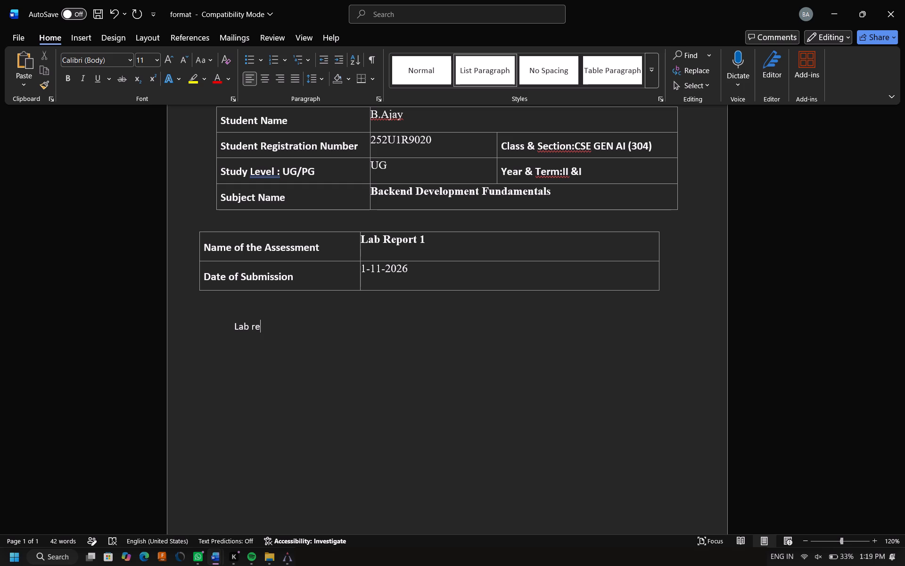
pyautogui.write('port')
pyautogui.press('space')
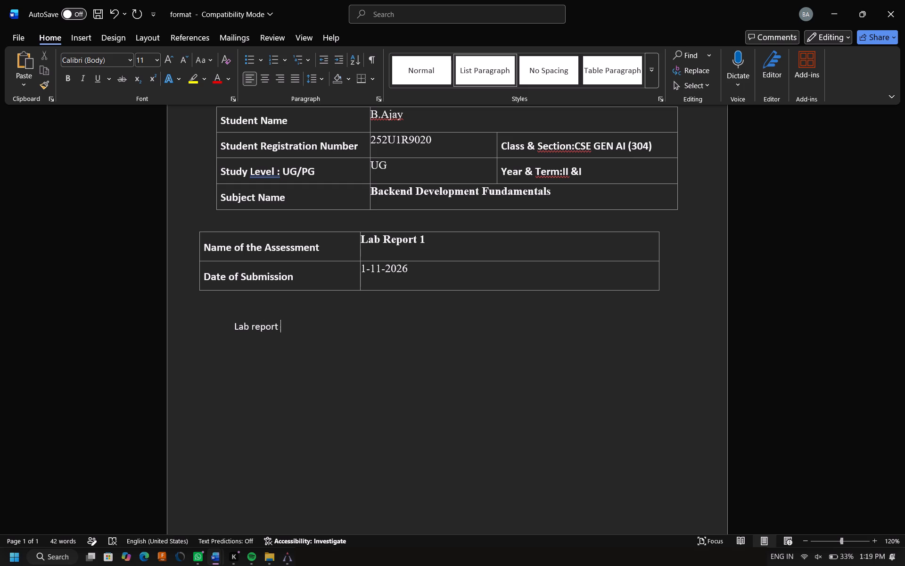
pyautogui.write(':-')
pyautogui.press('space')
pyautogui.write('1')
pyautogui.press('space')
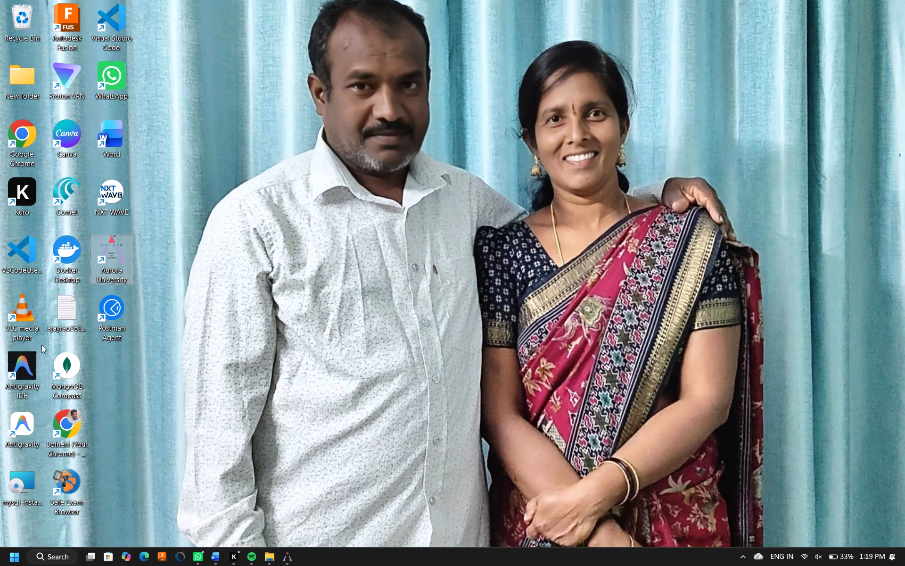
# Open Chrome from the desktop, search for github and open the lab-01 folder of the backend-labs repository on GitHub.
pyautogui.doubleClick(66, 422)
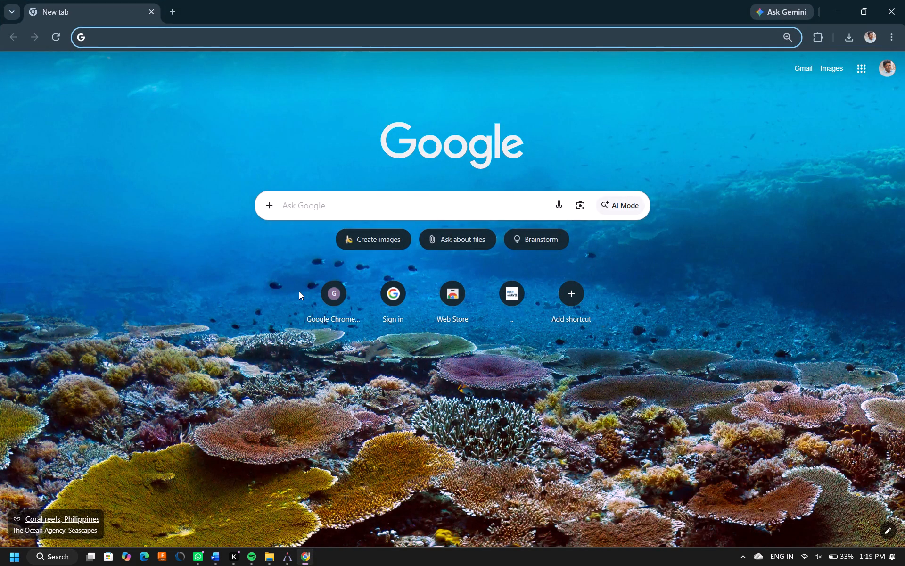
pyautogui.press('g')
pyautogui.write('it')
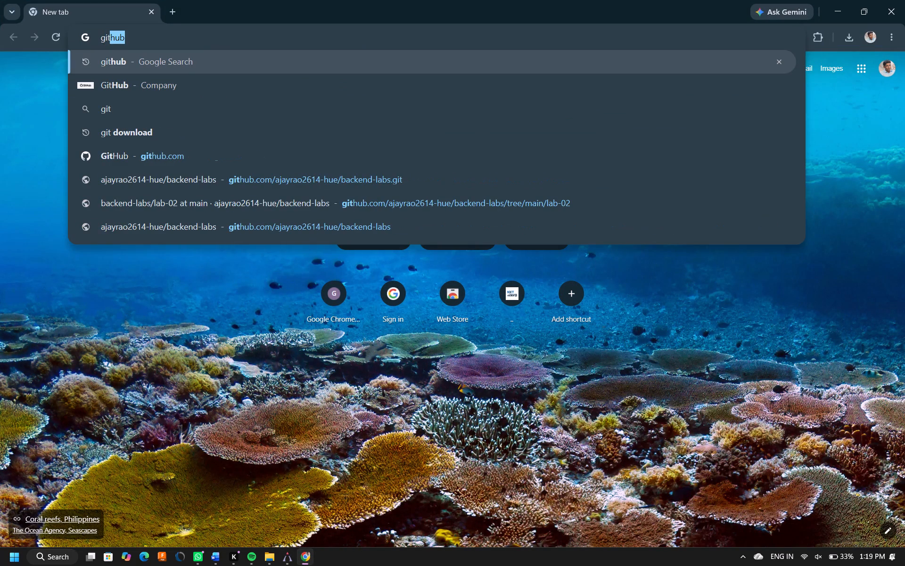
pyautogui.press('Return')
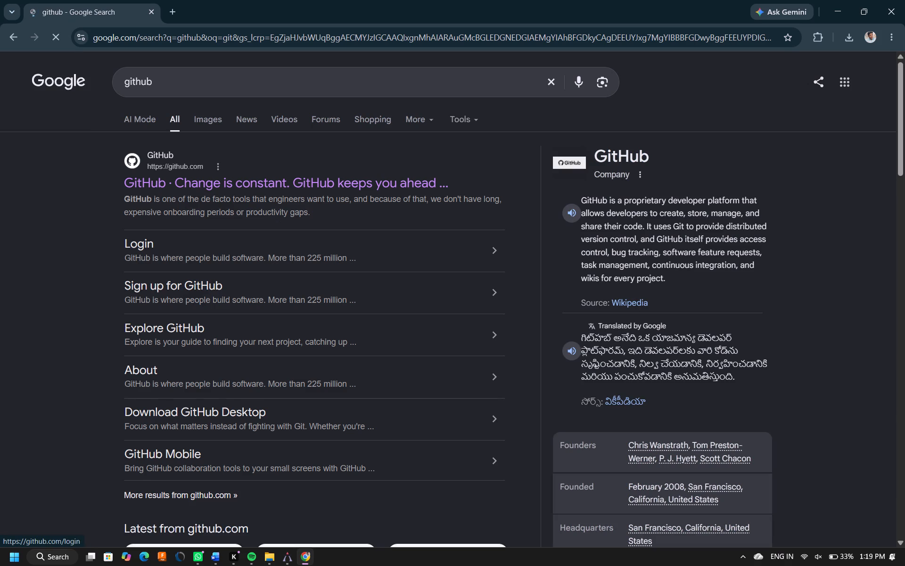
pyautogui.click(265, 188)
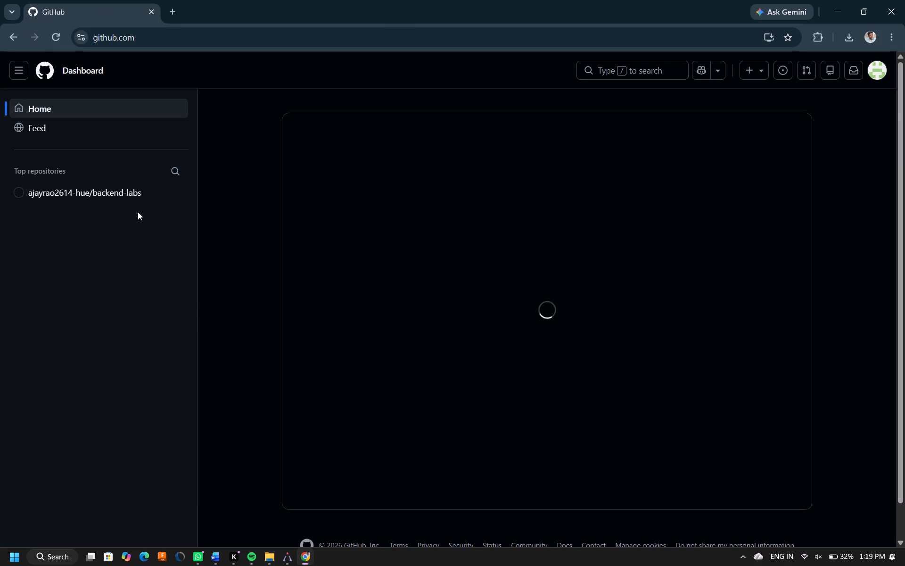
pyautogui.click(107, 191)
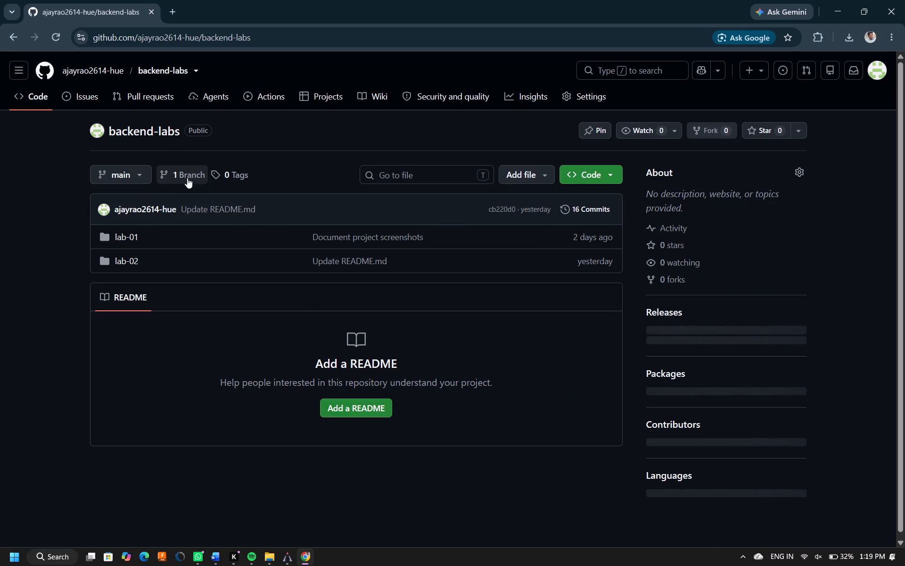
pyautogui.click(132, 240)
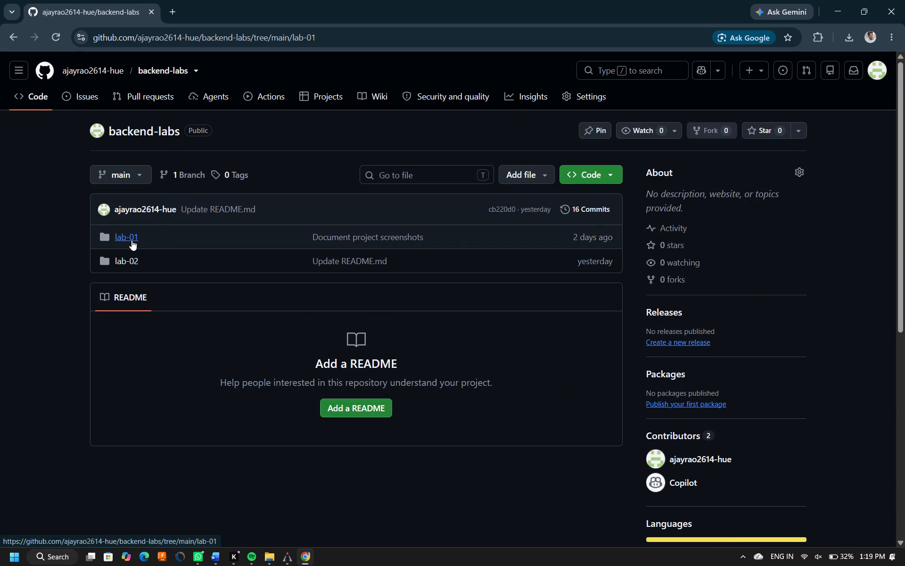
# Copy the web address of the lab-01 folder page.
pyautogui.scroll(-12, 349, 208)
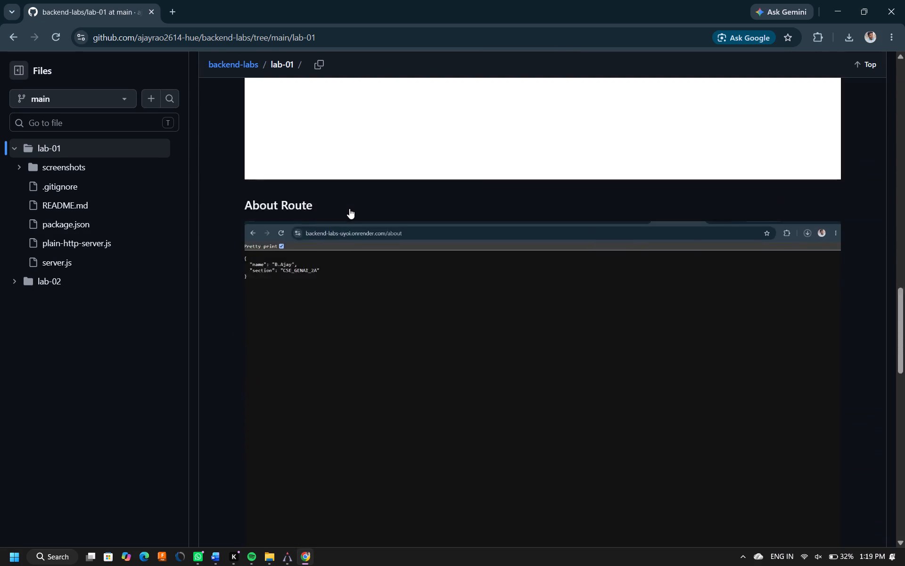
pyautogui.scroll(-6, 349, 208)
pyautogui.scroll(20, 349, 208)
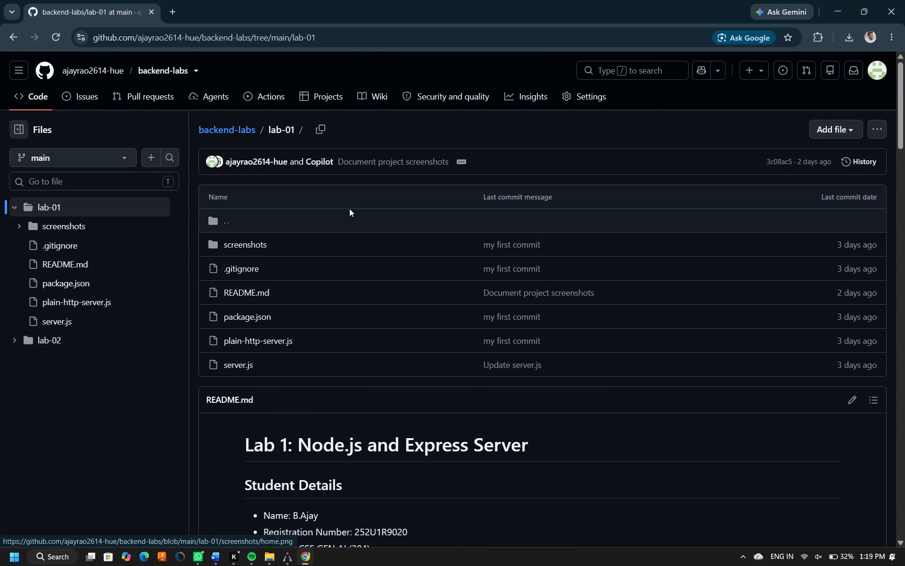
pyautogui.click(333, 41)
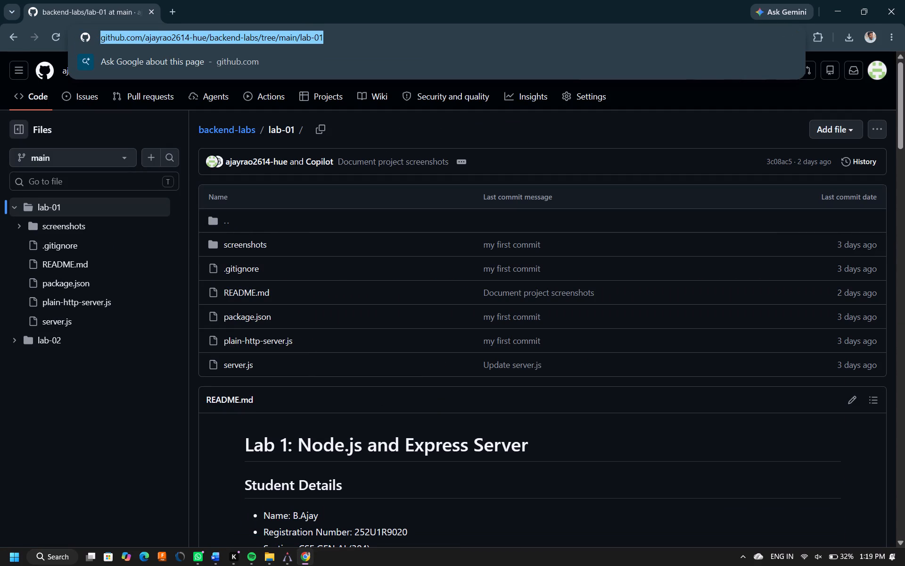
pyautogui.hotkey('ctrl', 'c')
pyautogui.hotkey('ctrl', 'c')
# Switch to the Word document and extend the "Lab report :- 1" line with ":-" and the copied GitHub lab-01 link.
pyautogui.hotkey('alt', 'Tab')
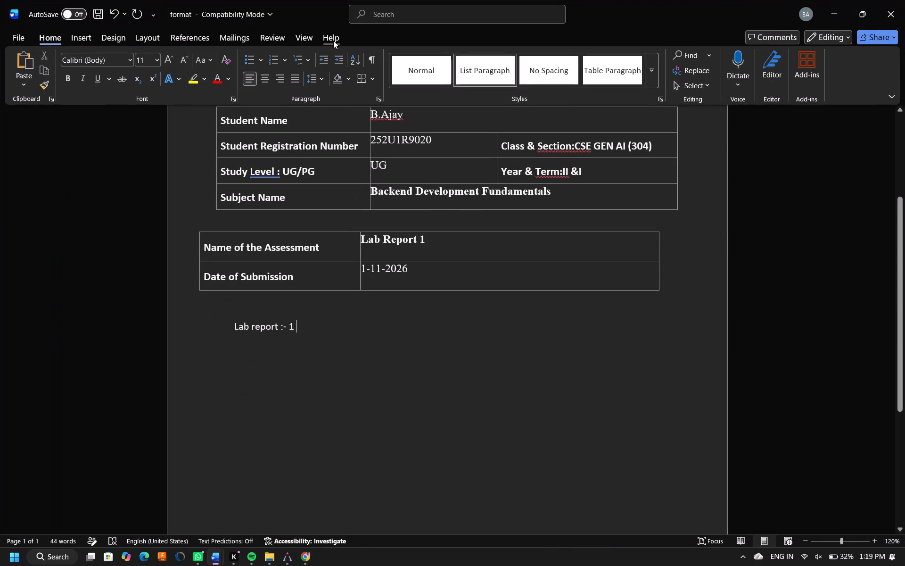
pyautogui.press('space')
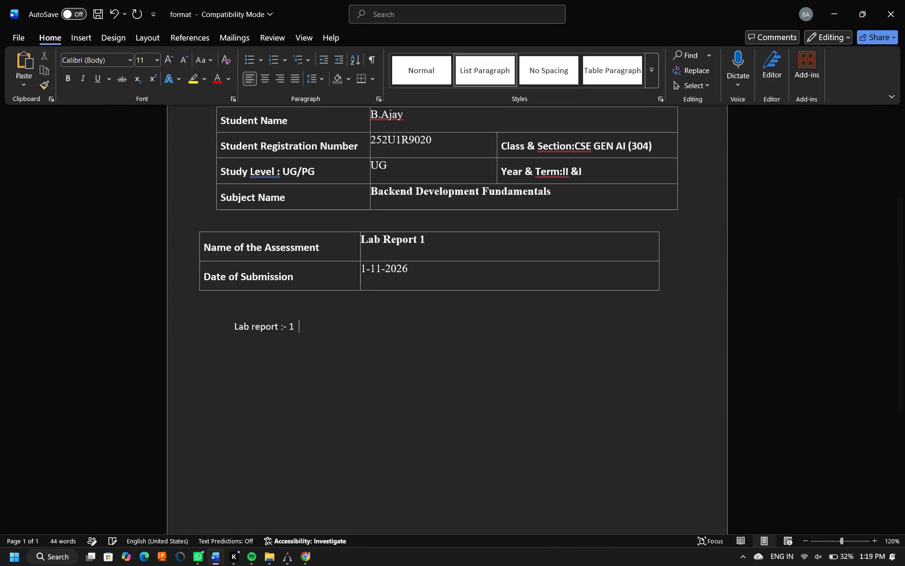
pyautogui.write(':-')
pyautogui.press('space')
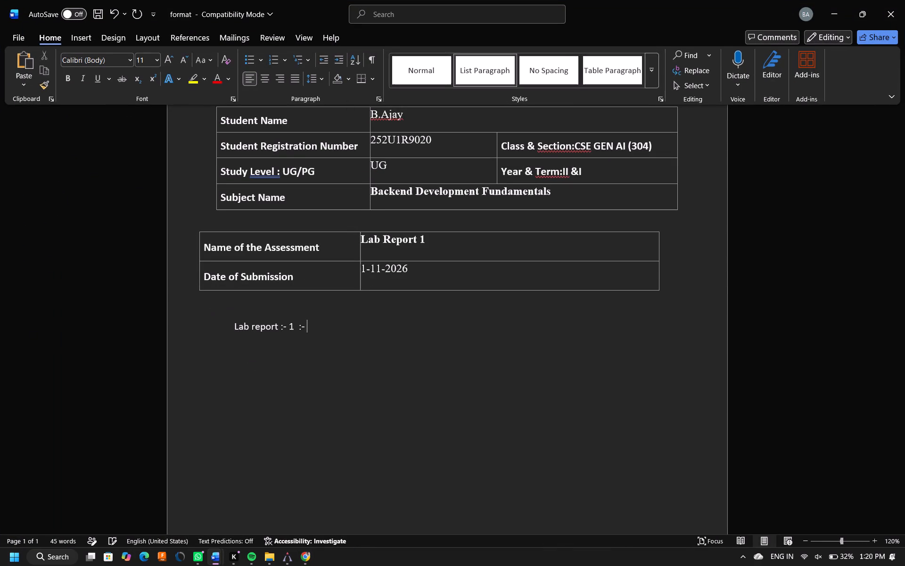
pyautogui.press('space')
pyautogui.hotkey('ctrl', 'v')
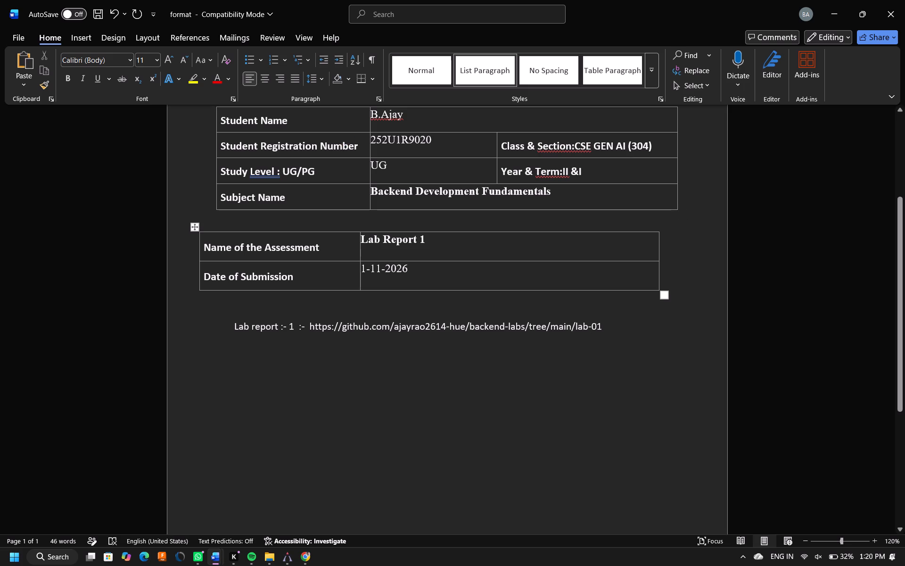
# Set the font size of the whole Lab report link line to 14.
pyautogui.moveTo(231, 325); pyautogui.dragTo(620, 341)
pyautogui.click(708, 304)
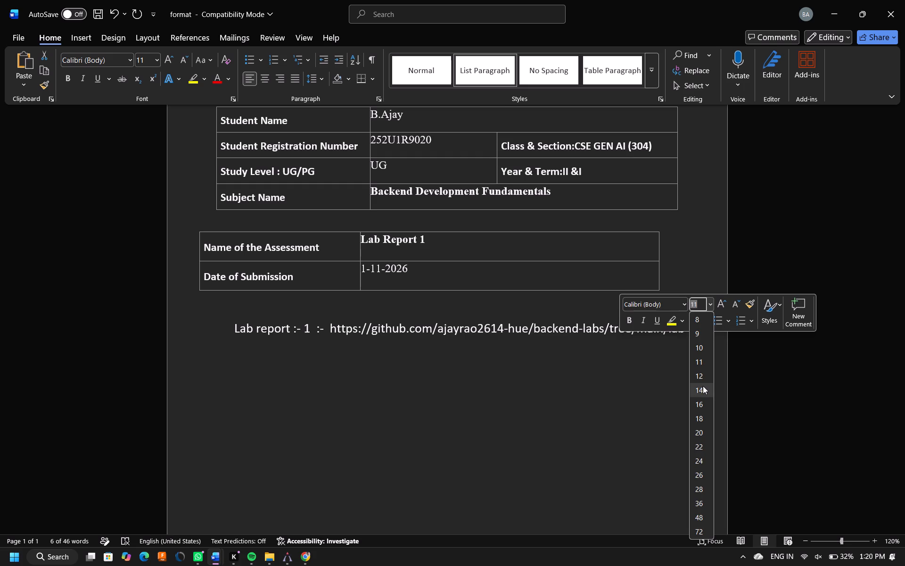
pyautogui.click(703, 386)
pyautogui.click(542, 410)
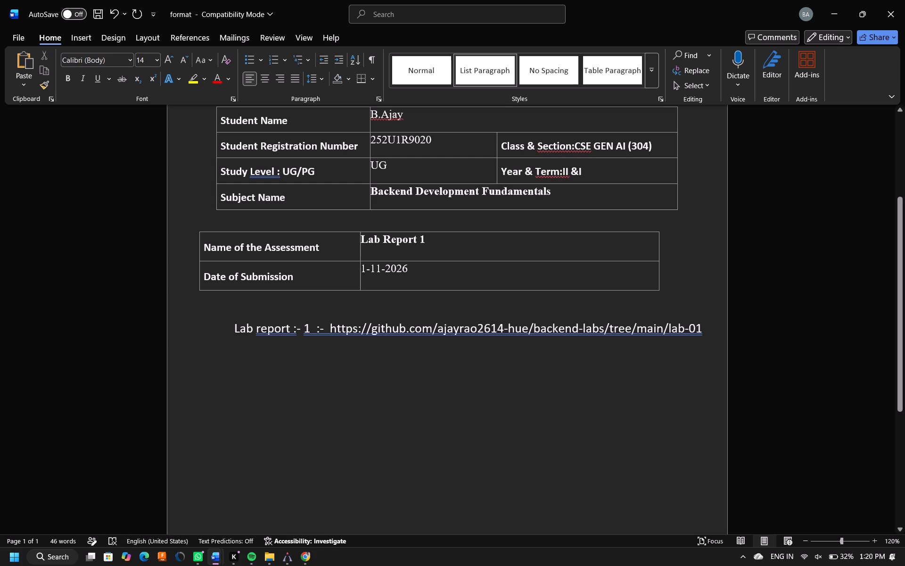
# Change the Year & Term entry in the student details table to "II &II", with a space after the colon.
pyautogui.scroll(3, 289, 395)
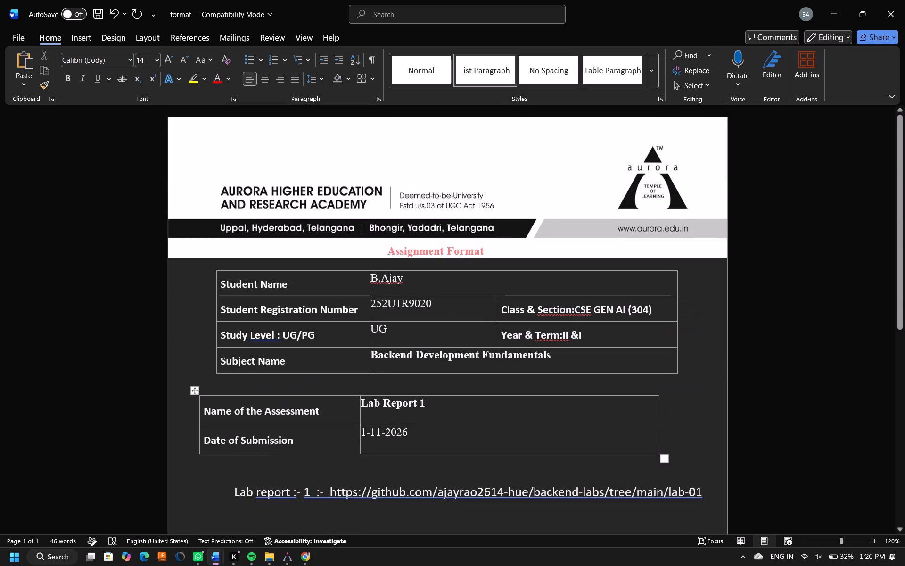
pyautogui.scroll(15, 289, 395)
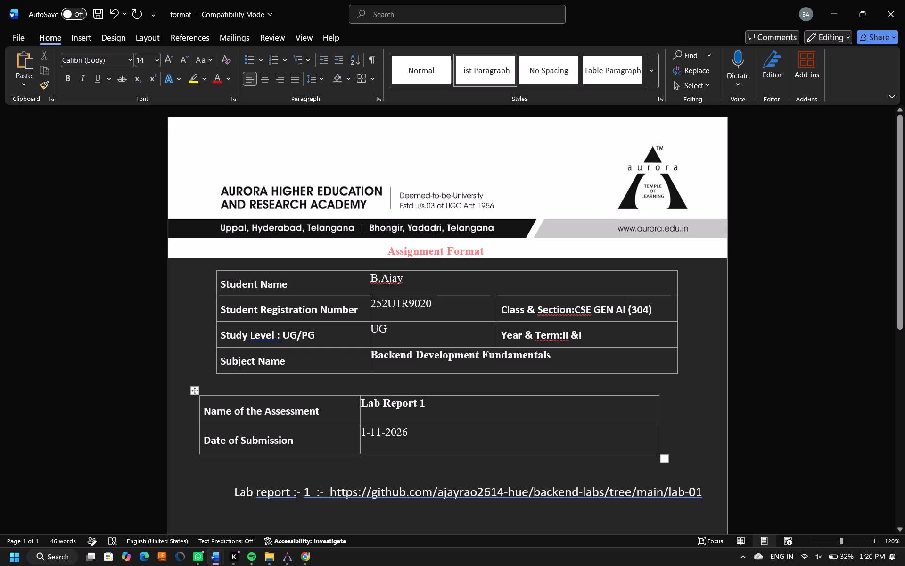
pyautogui.click(584, 335)
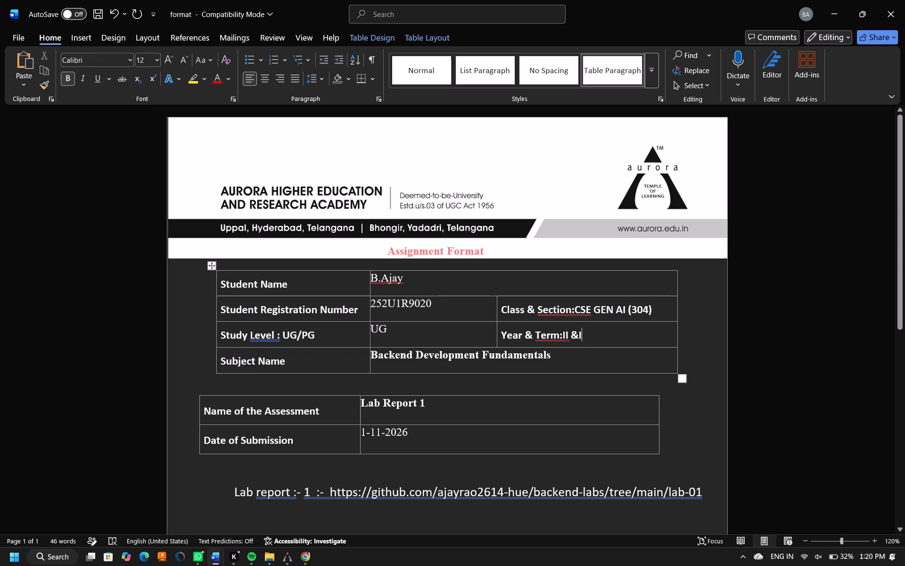
pyautogui.hotkey('shift', 'i')
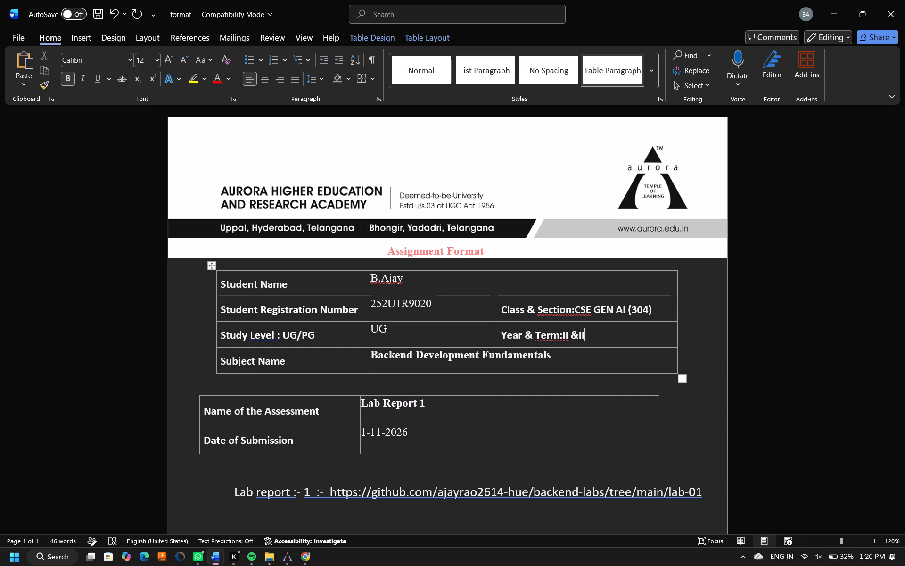
pyautogui.press('Left')
pyautogui.press('Left')
pyautogui.press('Left')
pyautogui.press('Left')
pyautogui.press('Left')
pyautogui.press('Left')
pyautogui.press('space')
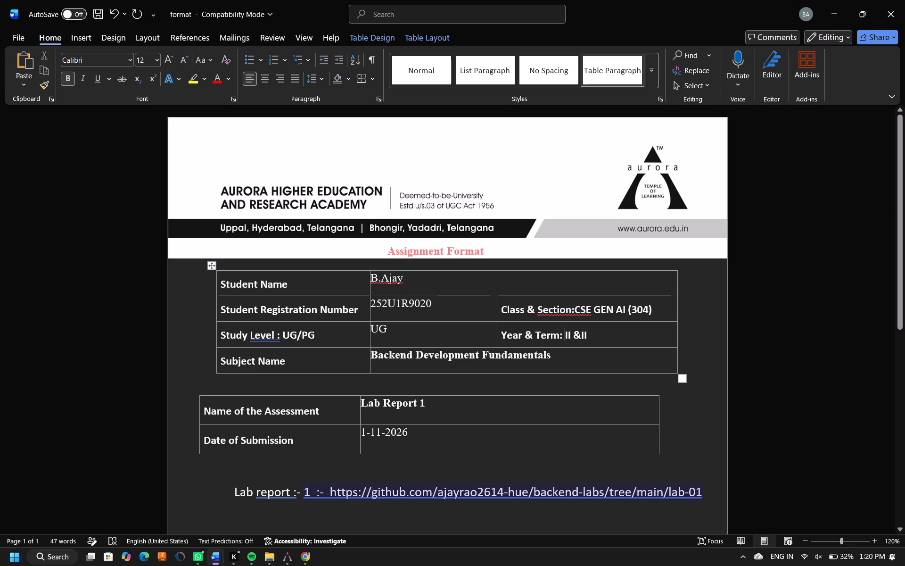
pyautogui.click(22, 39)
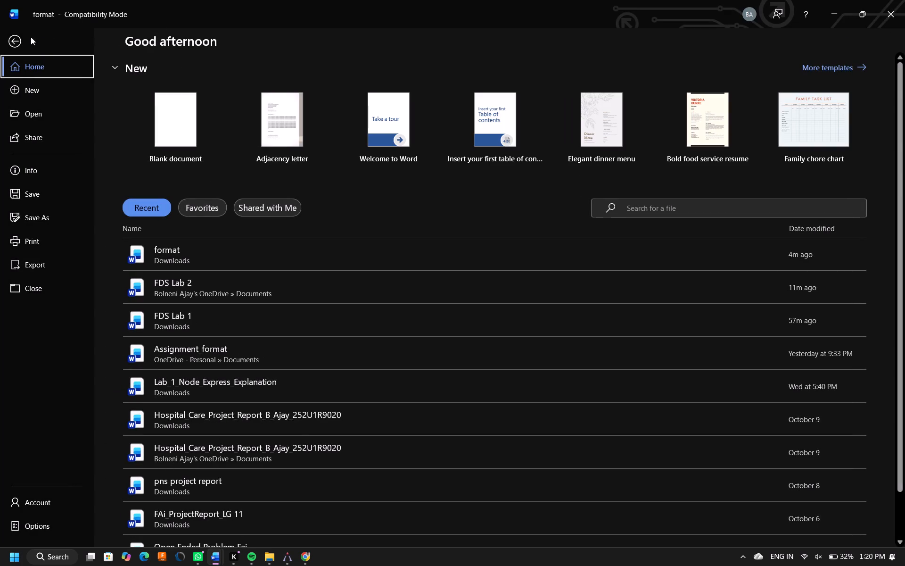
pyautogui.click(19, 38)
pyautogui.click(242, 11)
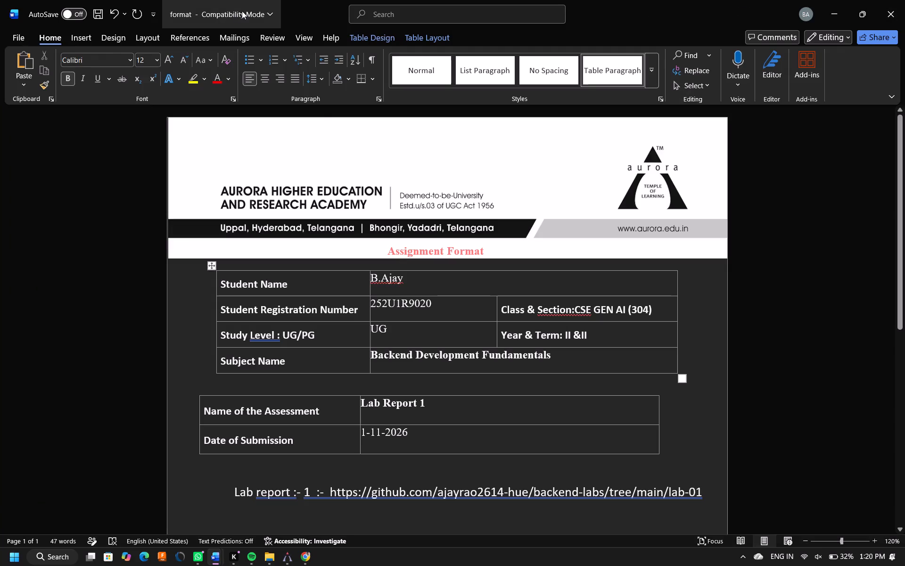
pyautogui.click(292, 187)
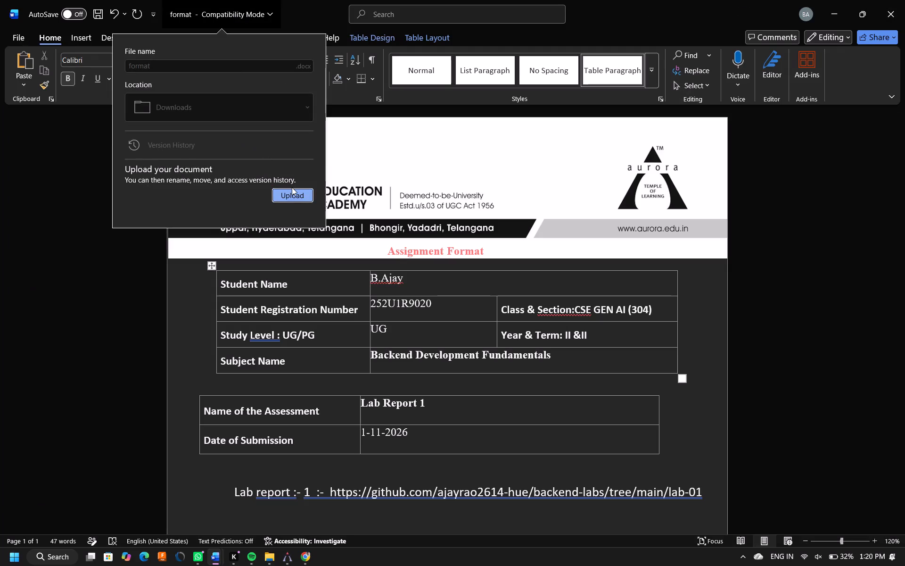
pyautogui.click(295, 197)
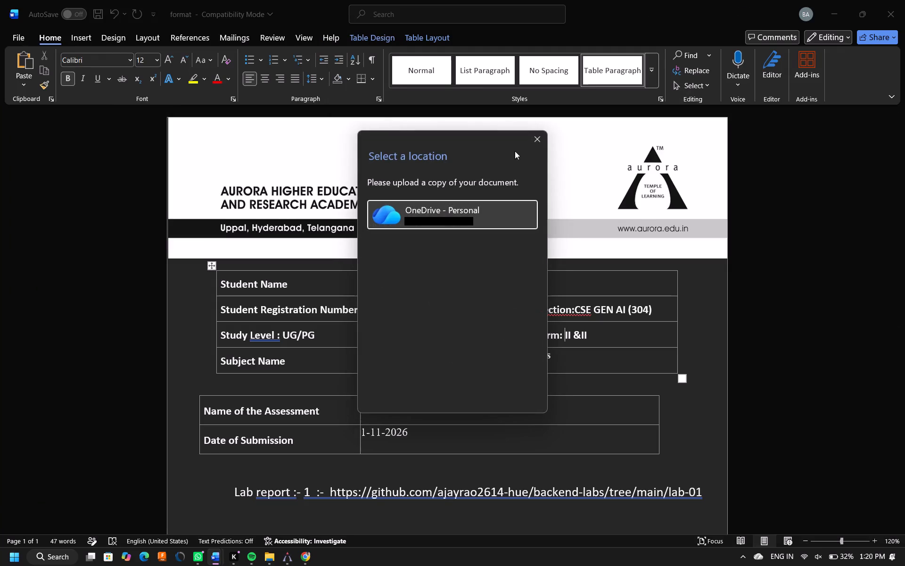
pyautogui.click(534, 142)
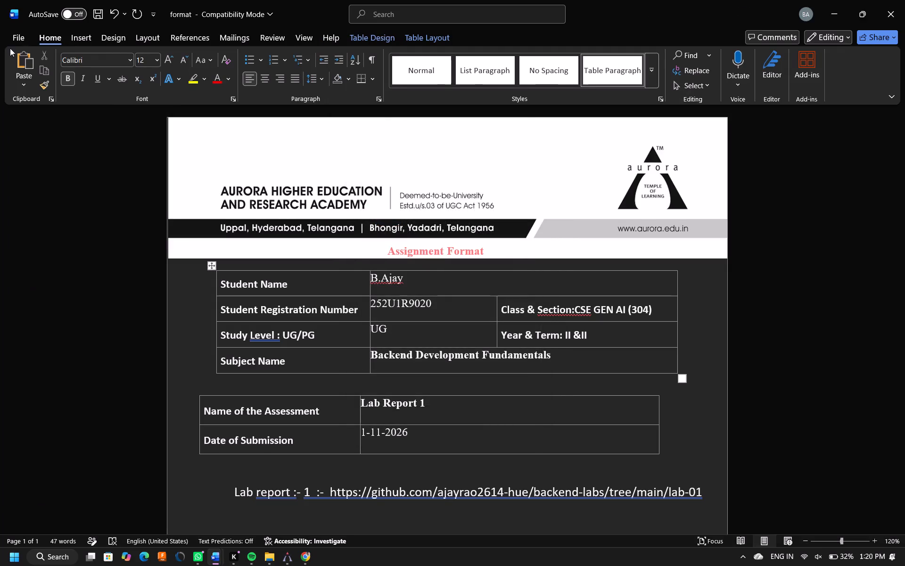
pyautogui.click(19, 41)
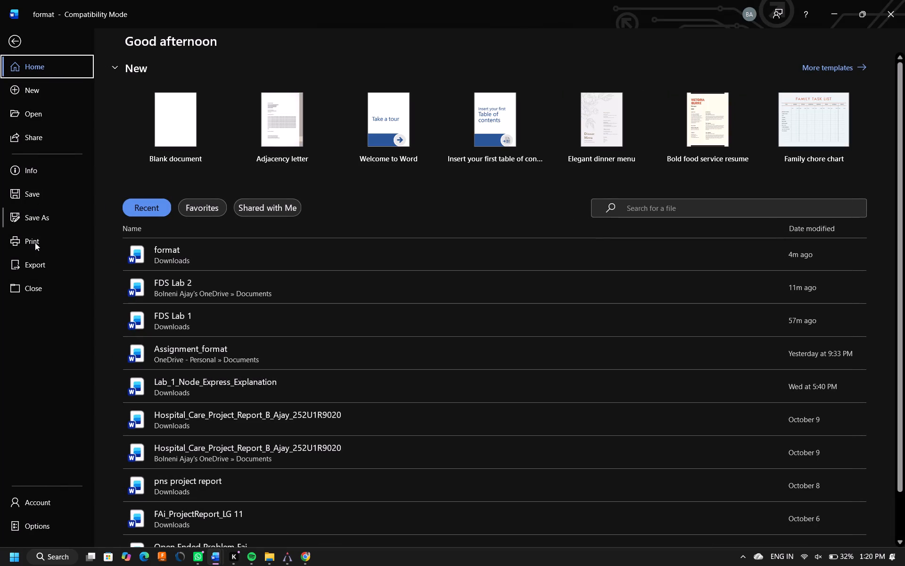
# Minimize the Word window to return to the lab-01 GitHub page in Chrome.
pyautogui.click(825, 9)
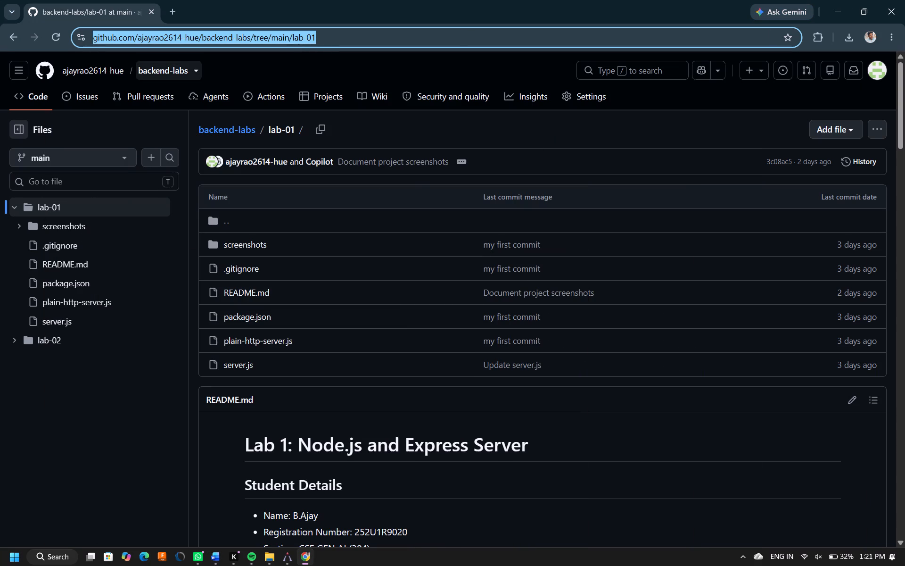
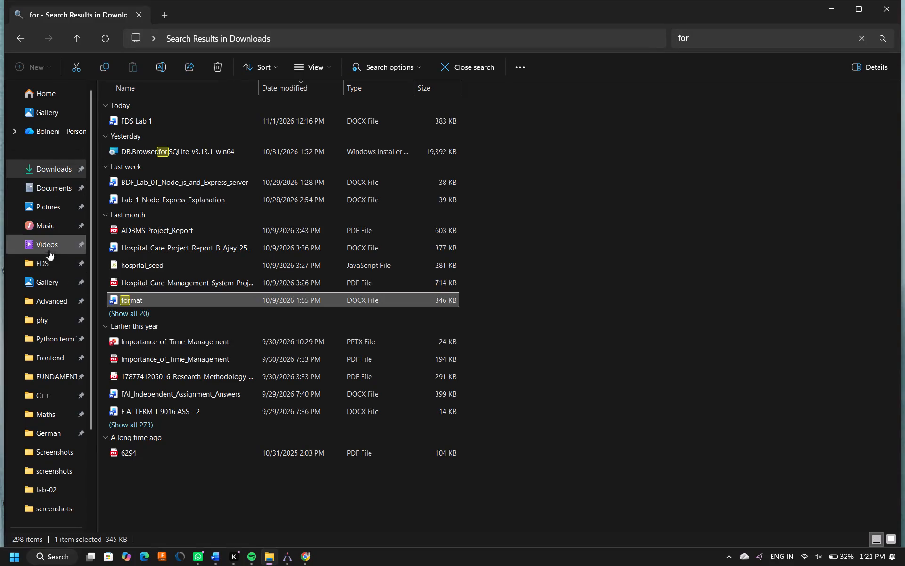
# Create a new folder inside the FDS folder.
pyautogui.click(53, 265)
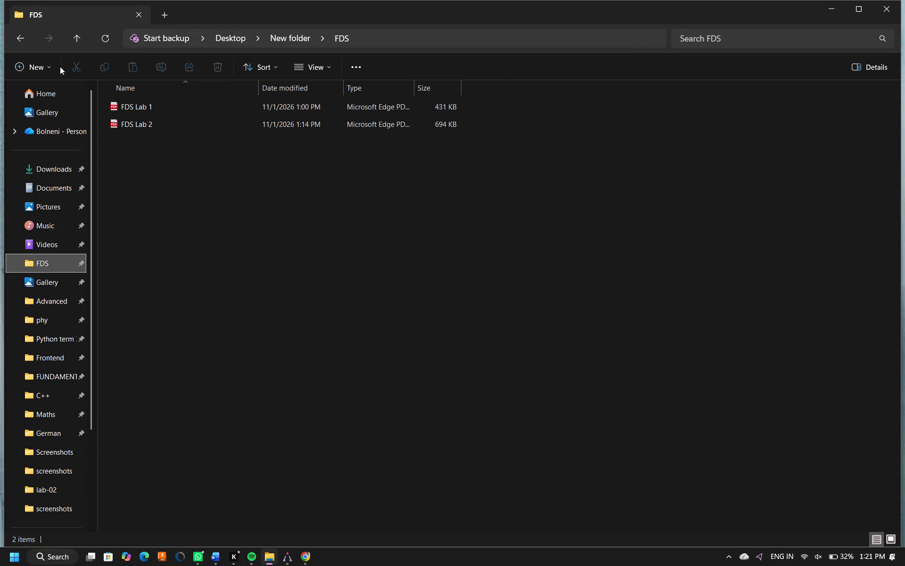
pyautogui.click(45, 63)
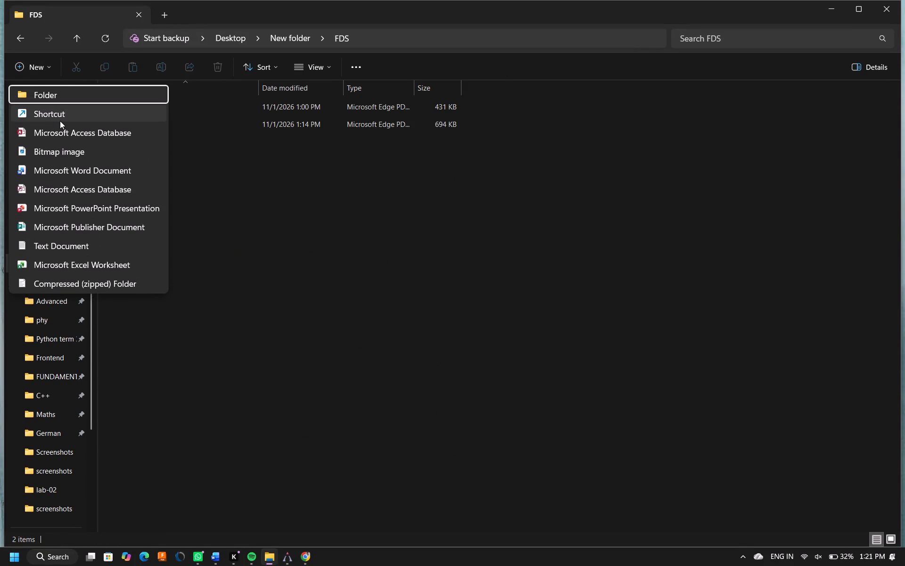
pyautogui.click(50, 96)
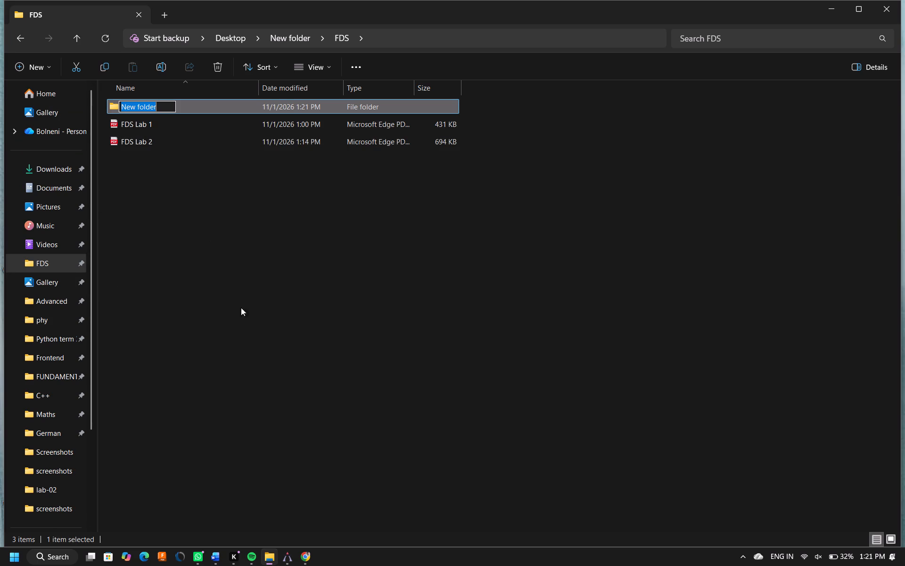
# Switch to the FDS Lab 1 document in Word and close it, saving its changes.
pyautogui.click(219, 559)
pyautogui.click(193, 507)
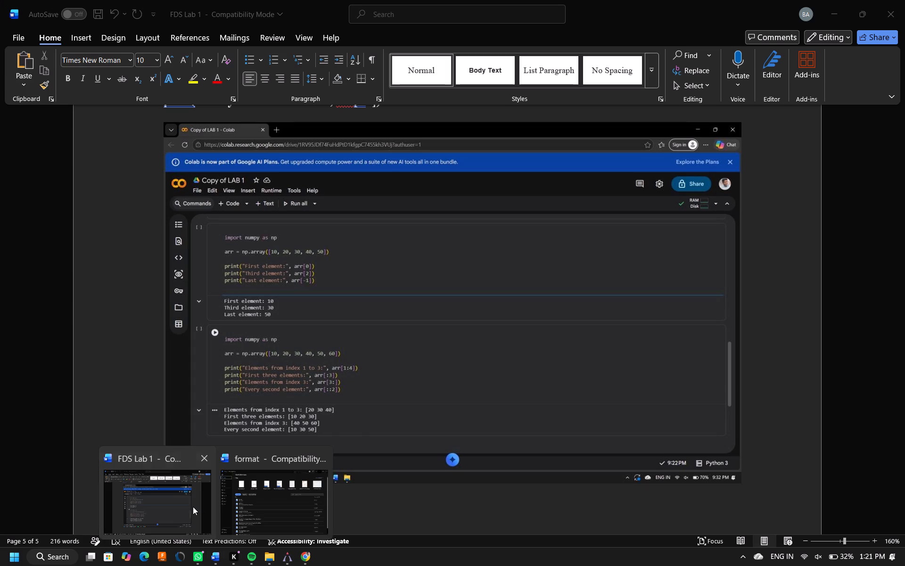
pyautogui.click(904, 1)
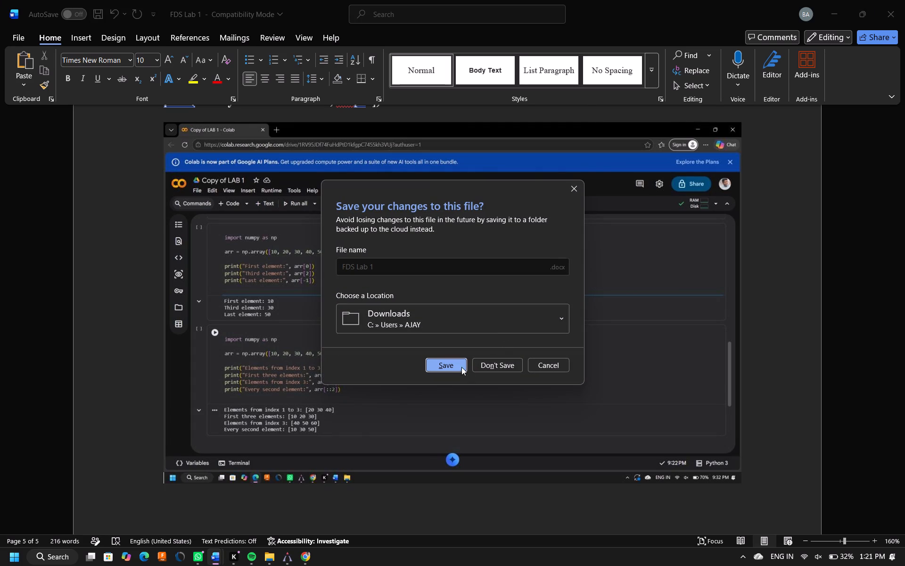
pyautogui.click(449, 365)
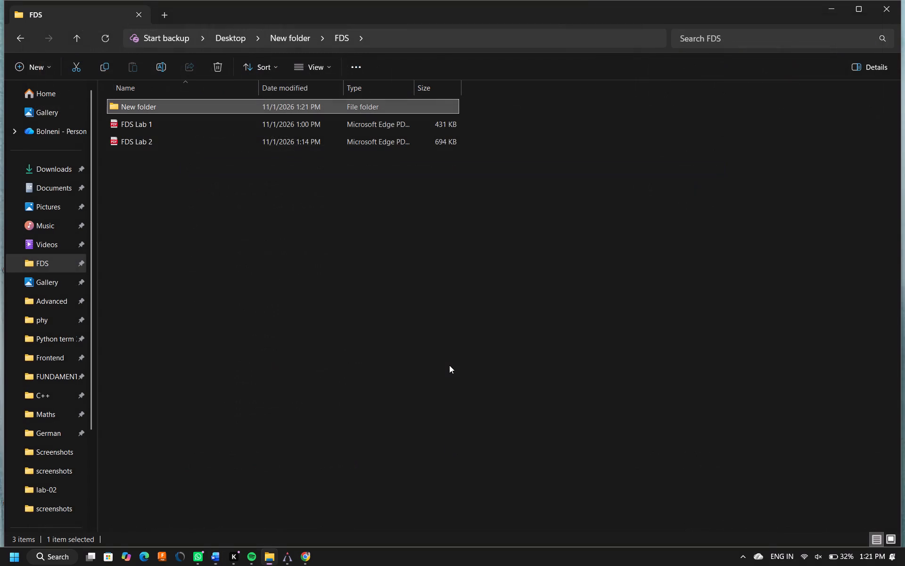
# Return to the format document in Word and copy the subject name "Backend Development Fundamentals" from the student details table.
pyautogui.click(217, 553)
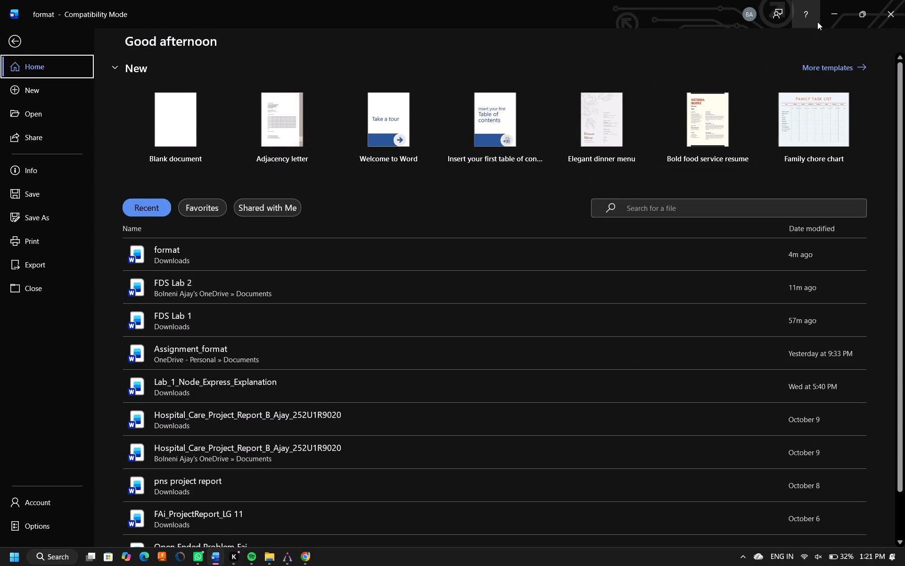
pyautogui.click(825, 19)
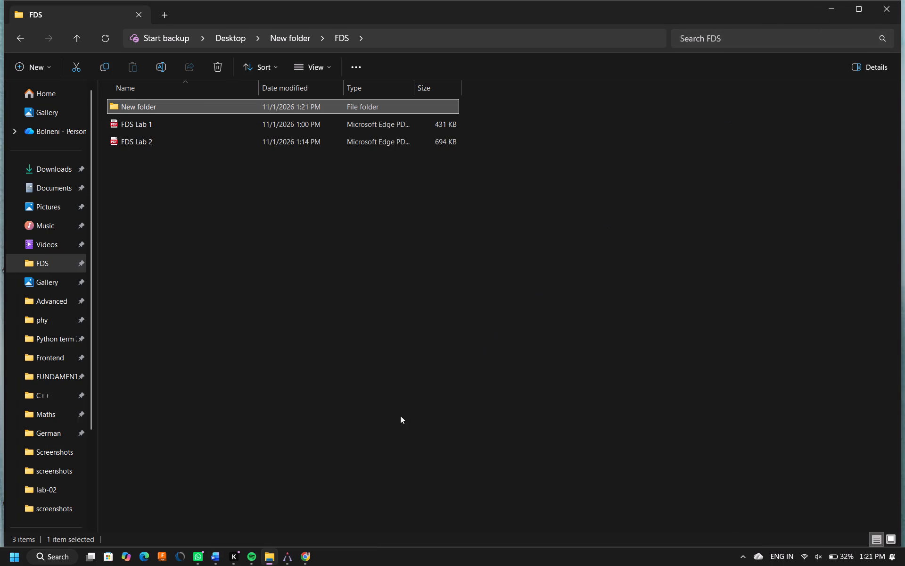
pyautogui.click(216, 557)
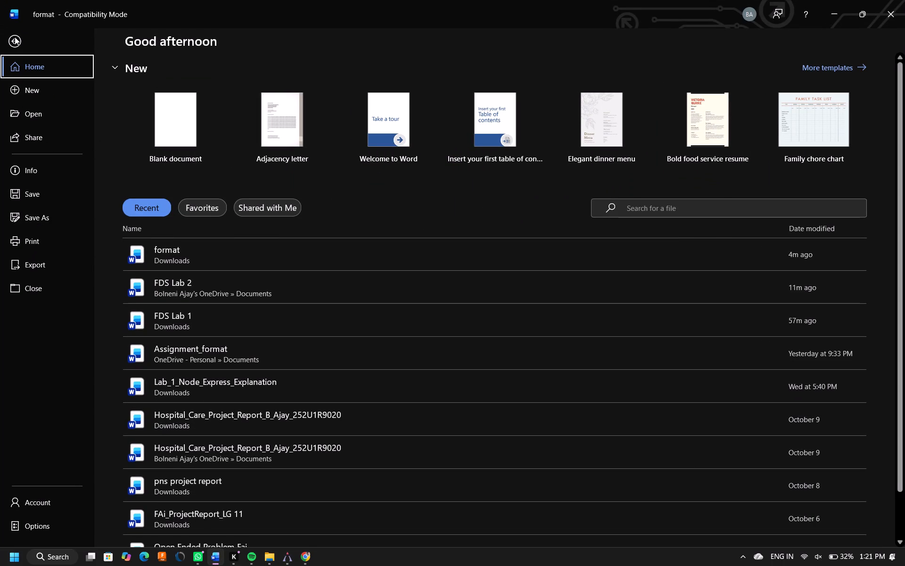
pyautogui.click(15, 37)
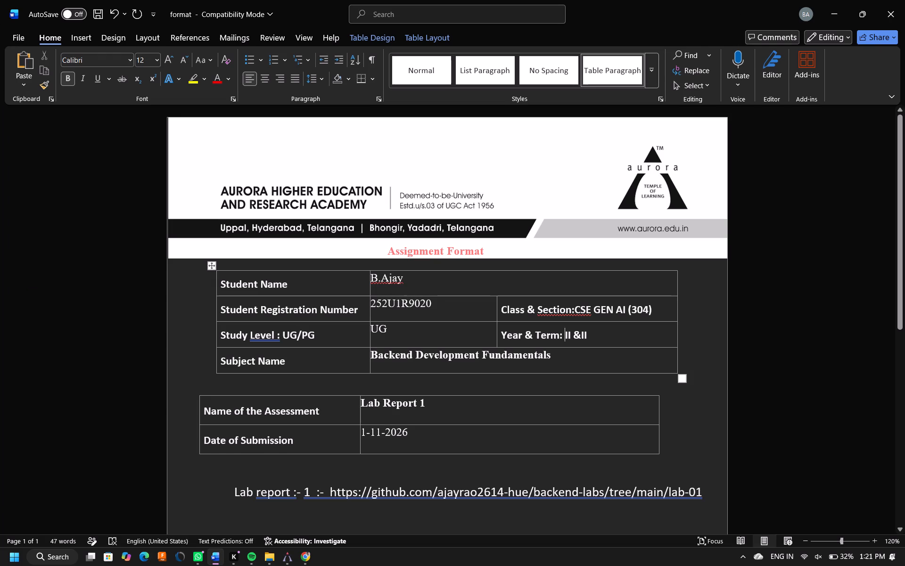
pyautogui.moveTo(558, 362); pyautogui.dragTo(385, 361)
pyautogui.moveTo(385, 361); pyautogui.dragTo(370, 359)
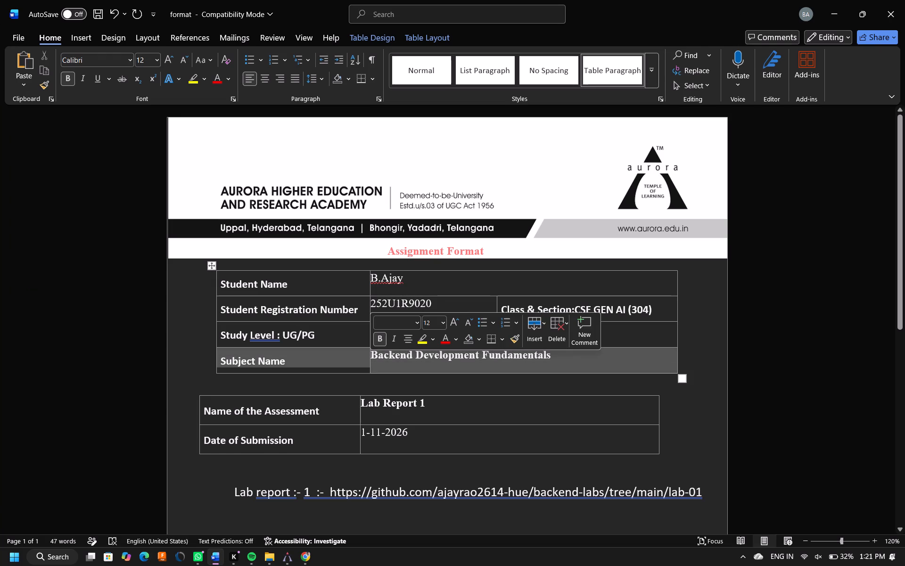
pyautogui.click(385, 358)
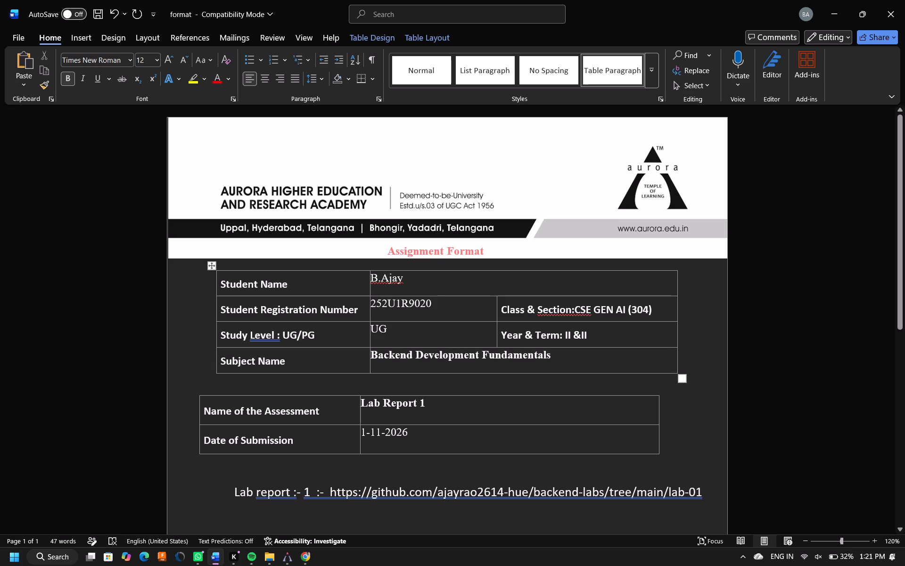
pyautogui.moveTo(373, 354); pyautogui.dragTo(528, 361)
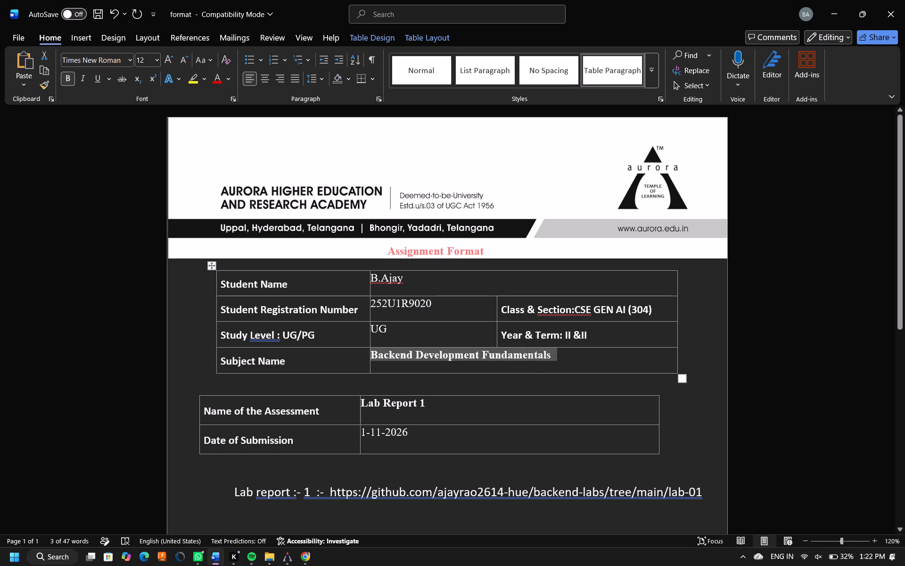
pyautogui.hotkey('ctrl', 'c')
# Switch to File Explorer, paste the copied subject name as the new folder's name and shorten it to "BDF".
pyautogui.hotkey('alt', 'Tab')
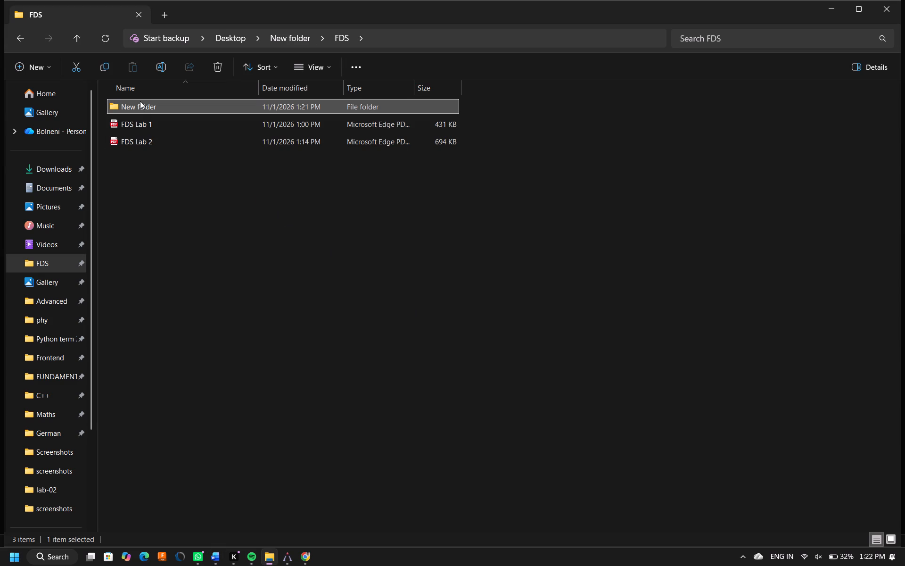
pyautogui.click(140, 108)
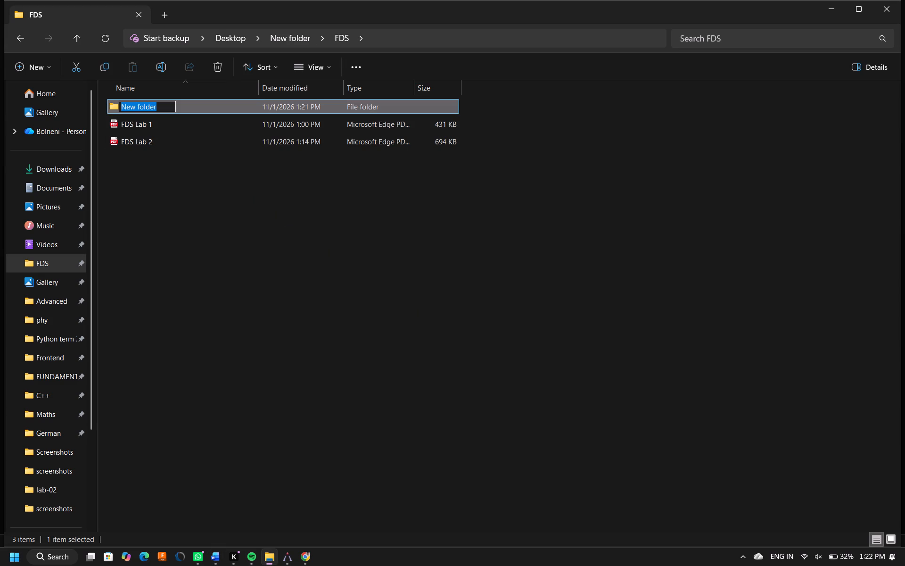
pyautogui.hotkey('ctrl', 'v')
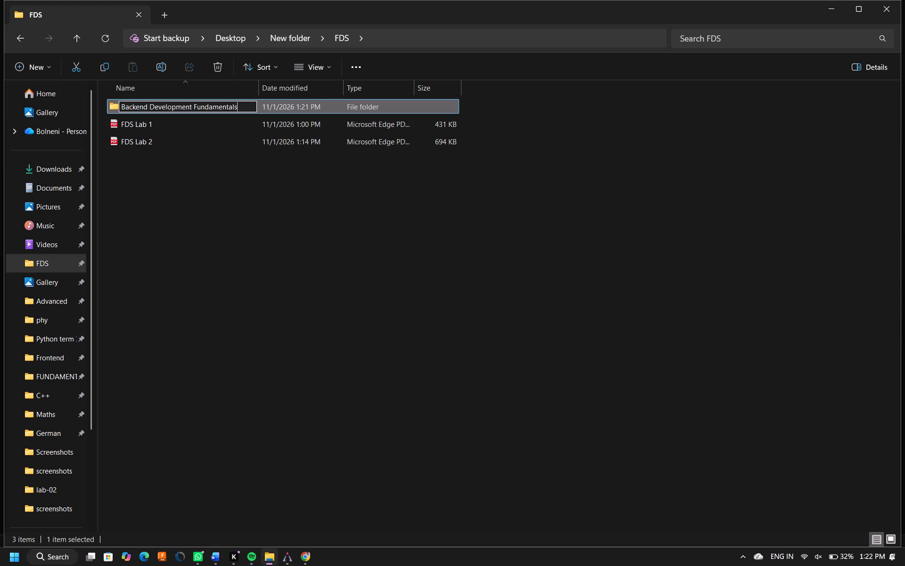
pyautogui.press('BackSpace')
pyautogui.press('BackSpace')
pyautogui.press('BackSpace')
pyautogui.press('BackSpace')
pyautogui.press('BackSpace')
pyautogui.press('BackSpace')
pyautogui.press('BackSpace')
pyautogui.press('BackSpace')
pyautogui.press('BackSpace')
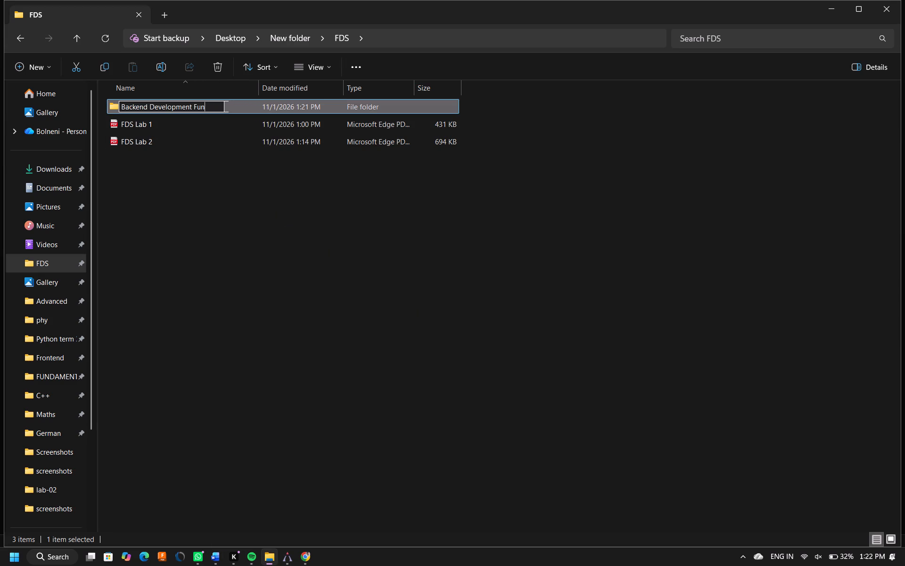
pyautogui.press('BackSpace')
pyautogui.press('BackSpace')
pyautogui.press('Left')
pyautogui.press('Left')
pyautogui.press('BackSpace')
pyautogui.press('BackSpace')
pyautogui.press('BackSpace')
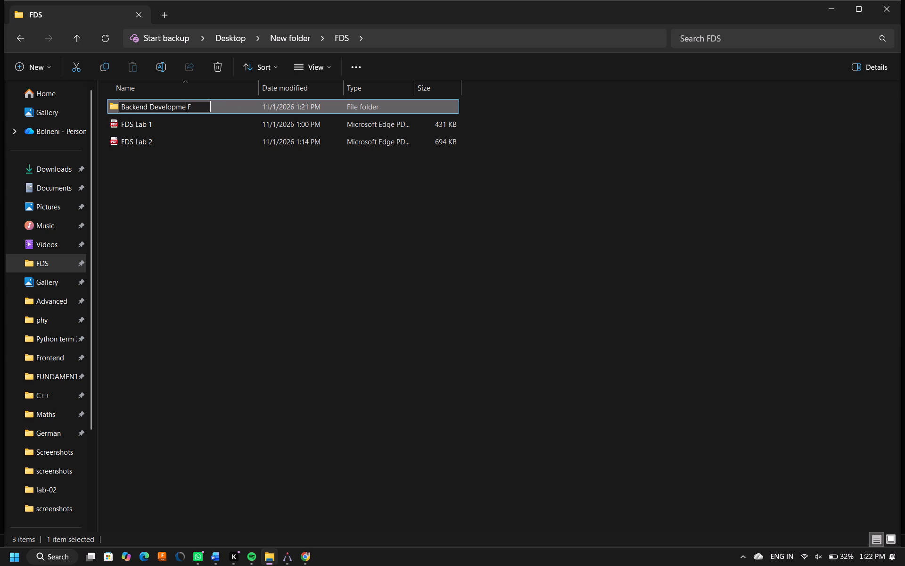
pyautogui.press('BackSpace')
pyautogui.press('BackSpace')
pyautogui.press('BackSpace')
pyautogui.press('BackSpace')
pyautogui.press('BackSpace')
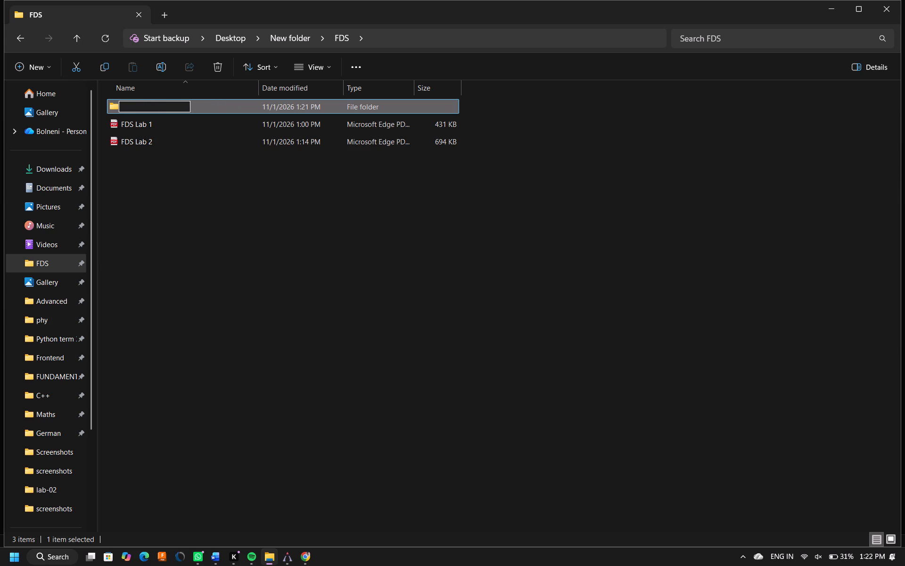
pyautogui.press('BackSpace')
pyautogui.press('BackSpace')
pyautogui.press('Right')
pyautogui.press('BackSpace')
pyautogui.press('Left')
pyautogui.press('Left')
pyautogui.press('Up')
pyautogui.press('Right')
pyautogui.press('Right')
pyautogui.press('BackSpace')
pyautogui.press('BackSpace')
pyautogui.press('BackSpace')
pyautogui.press('BackSpace')
pyautogui.press('BackSpace')
pyautogui.press('BackSpace')
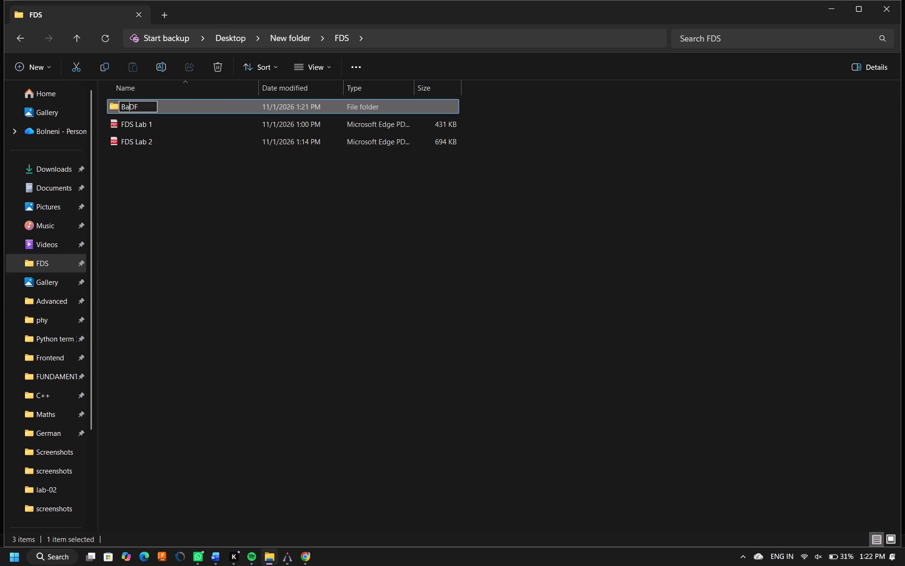
pyautogui.press('BackSpace')
pyautogui.press('Return')
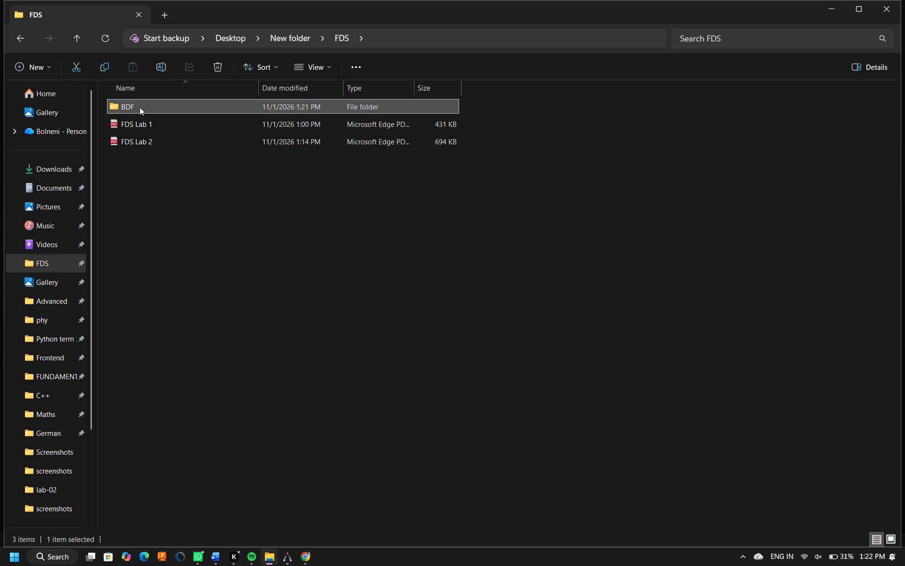
# Pin the BDF folder to quick access just above FDS and open it from there.
pyautogui.moveTo(125, 102); pyautogui.dragTo(71, 251)
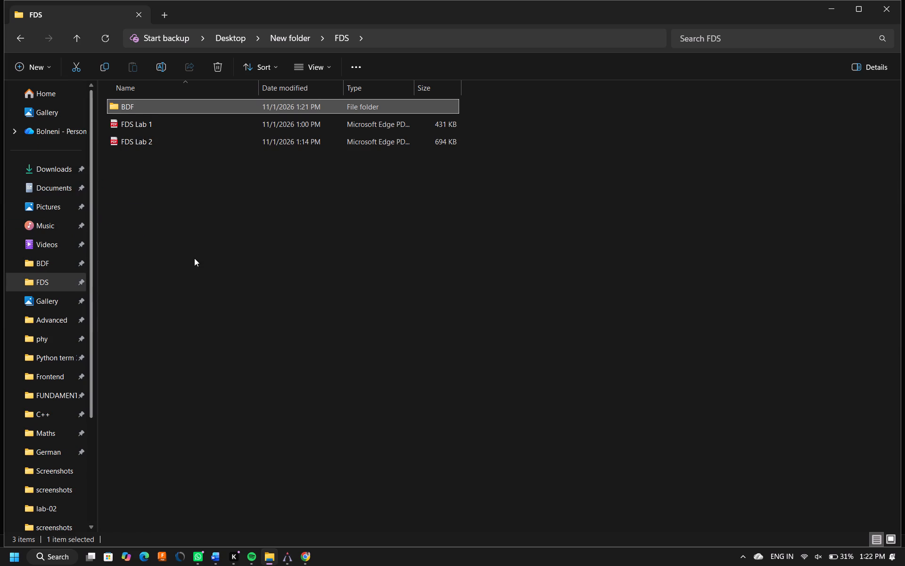
pyautogui.click(51, 261)
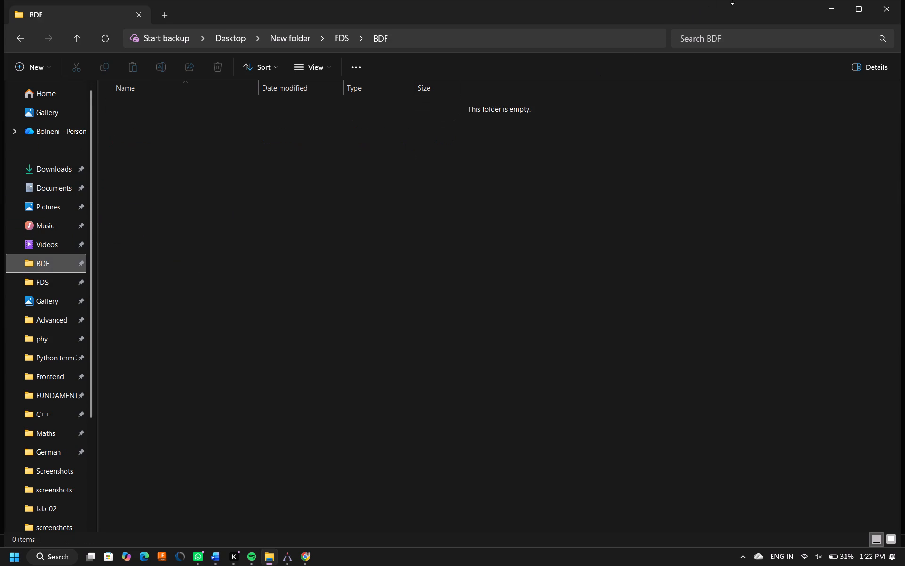
# Switch to the format document in Word and export it as a PDF named "format" into the BDF folder.
pyautogui.click(823, 9)
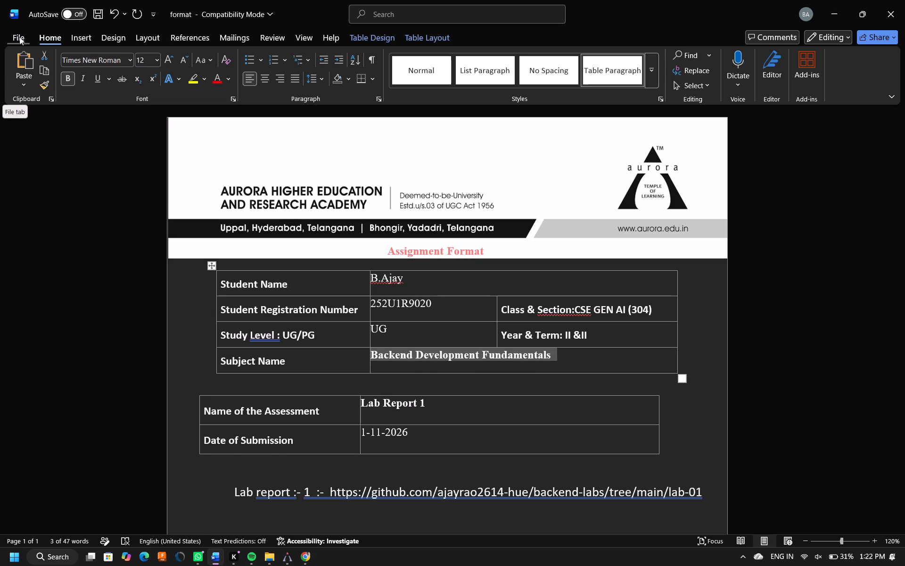
pyautogui.click(513, 374)
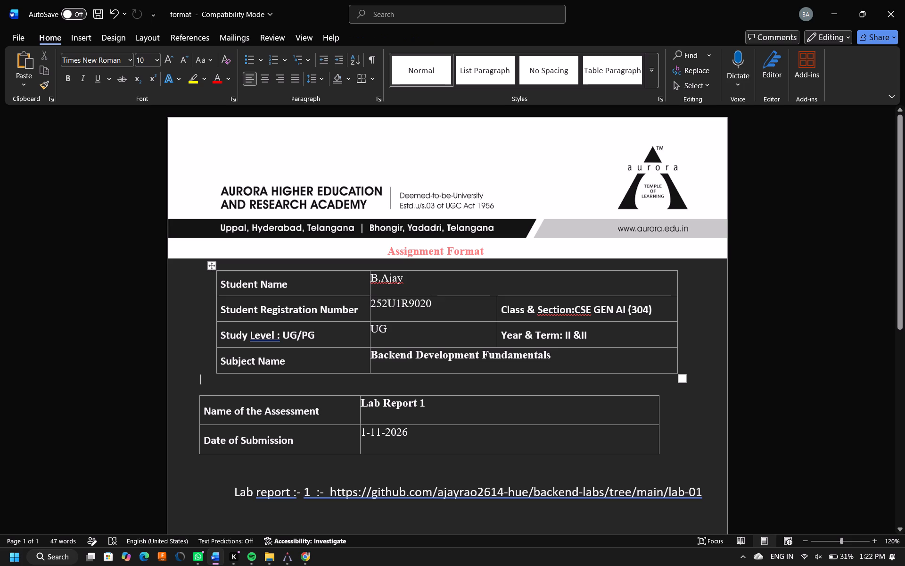
pyautogui.click(19, 32)
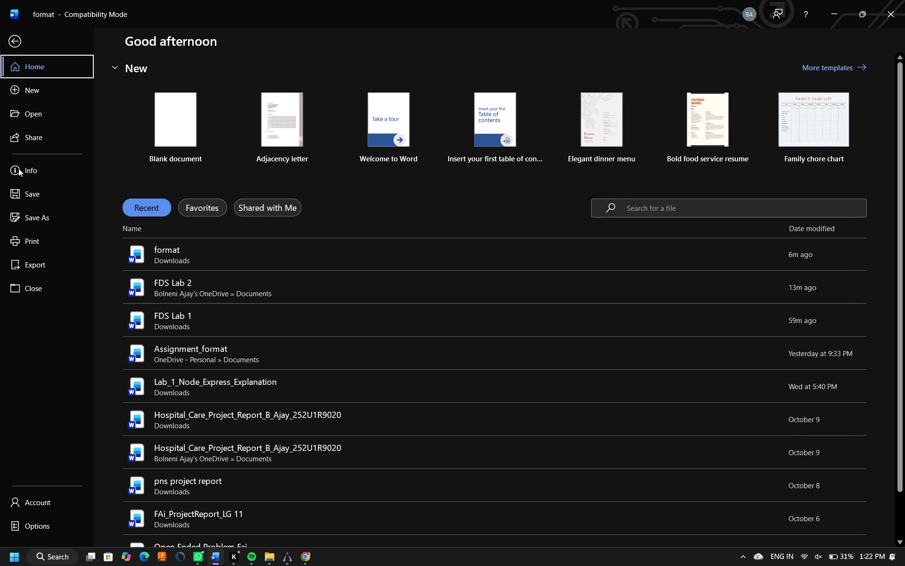
pyautogui.click(27, 262)
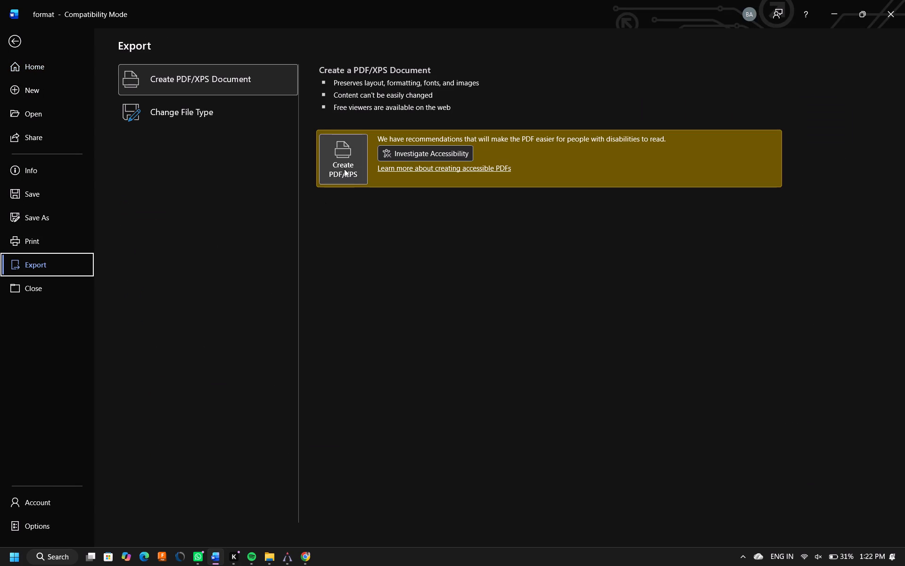
pyautogui.click(344, 169)
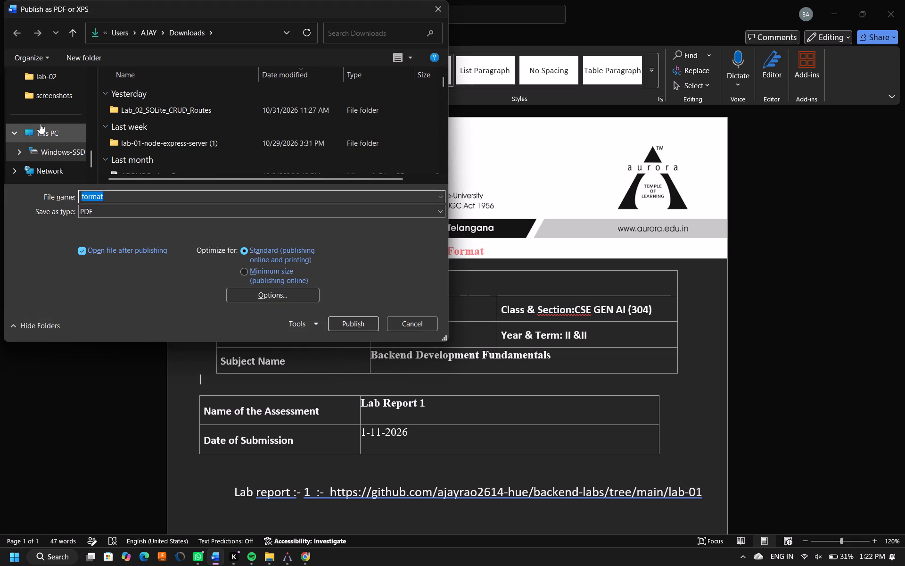
pyautogui.scroll(1, 40, 124)
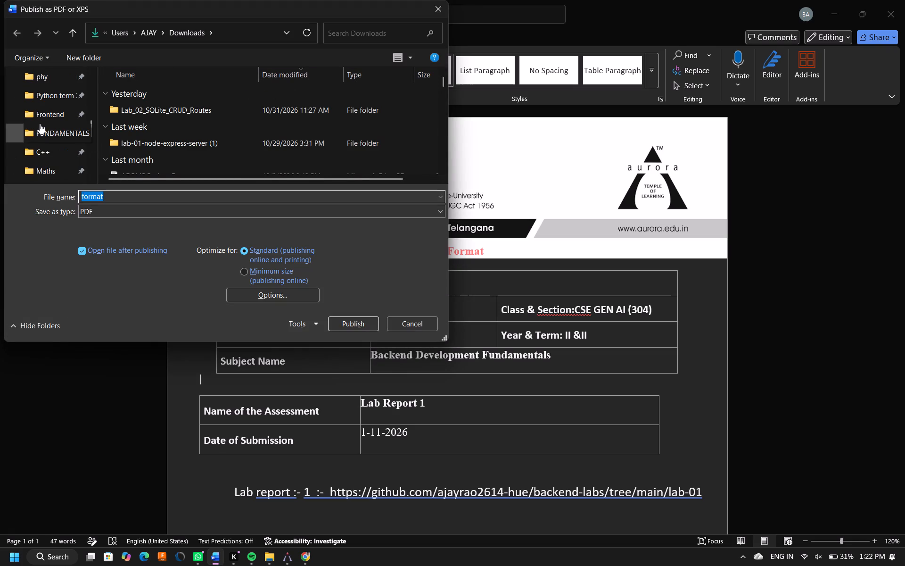
pyautogui.scroll(2, 40, 124)
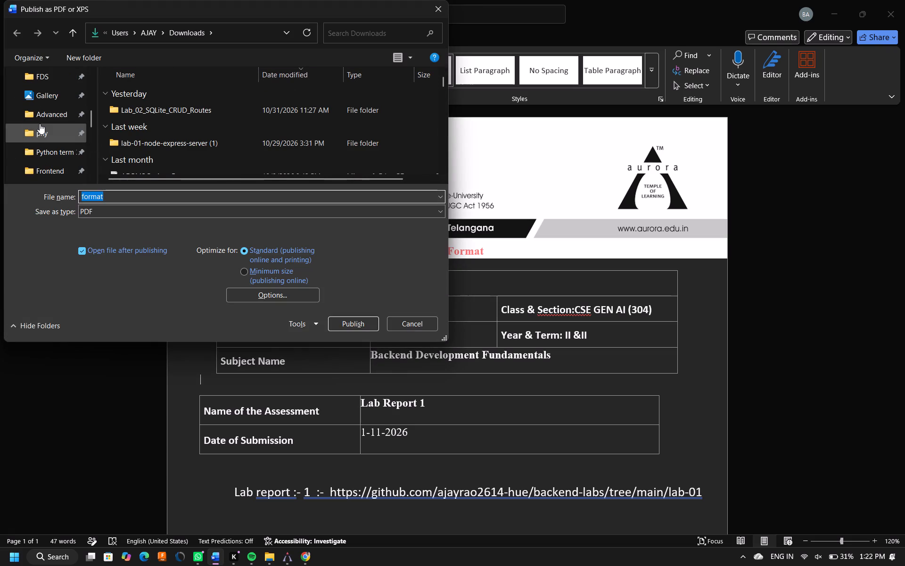
pyautogui.scroll(2, 40, 124)
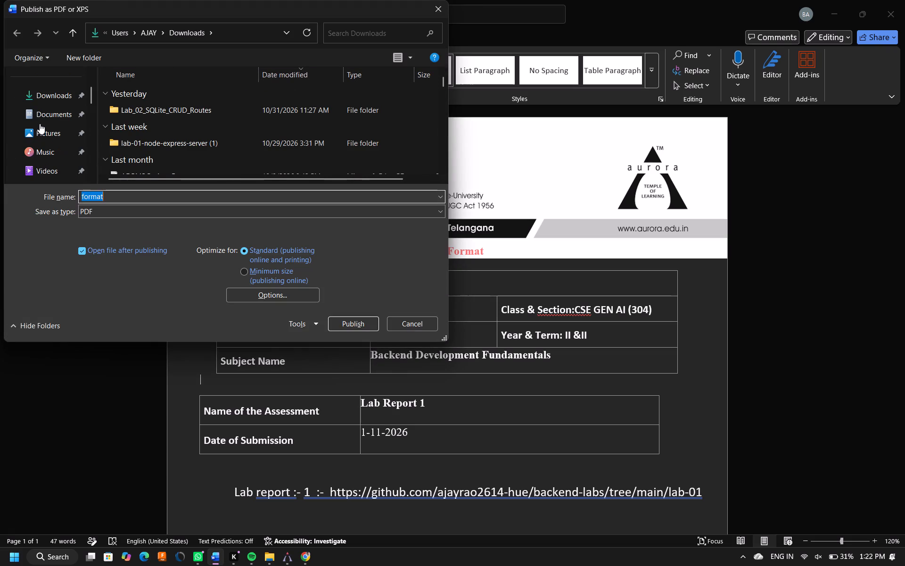
pyautogui.scroll(-2, 57, 115)
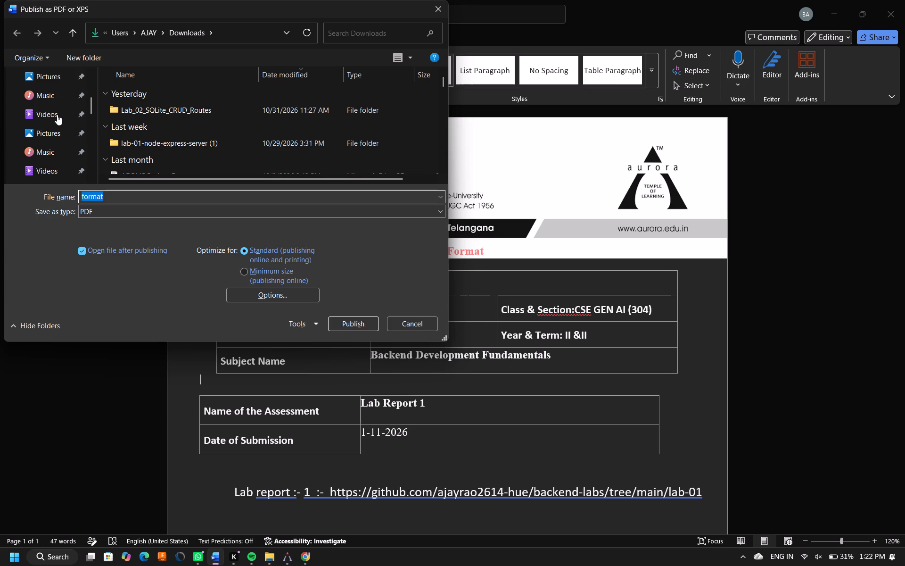
pyautogui.scroll(-1, 57, 115)
pyautogui.click(52, 136)
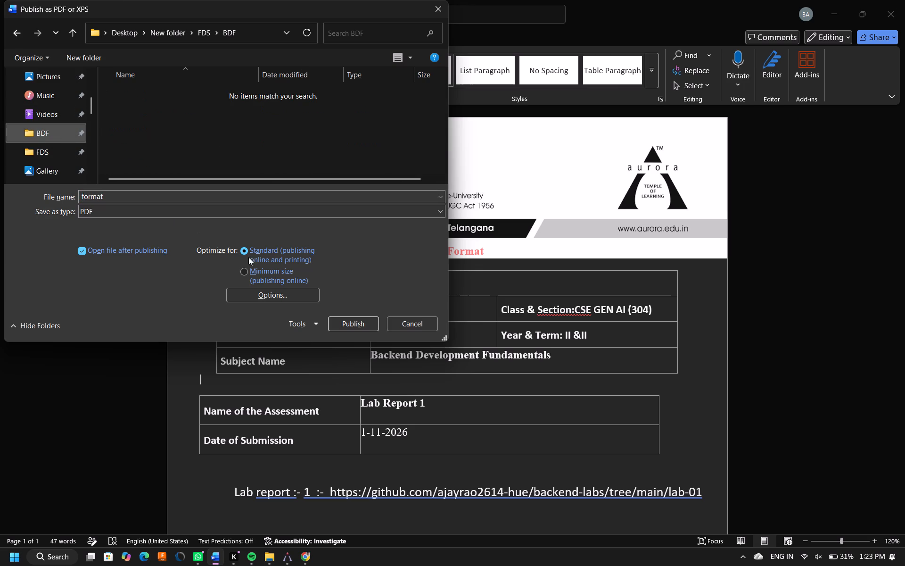
pyautogui.click(343, 318)
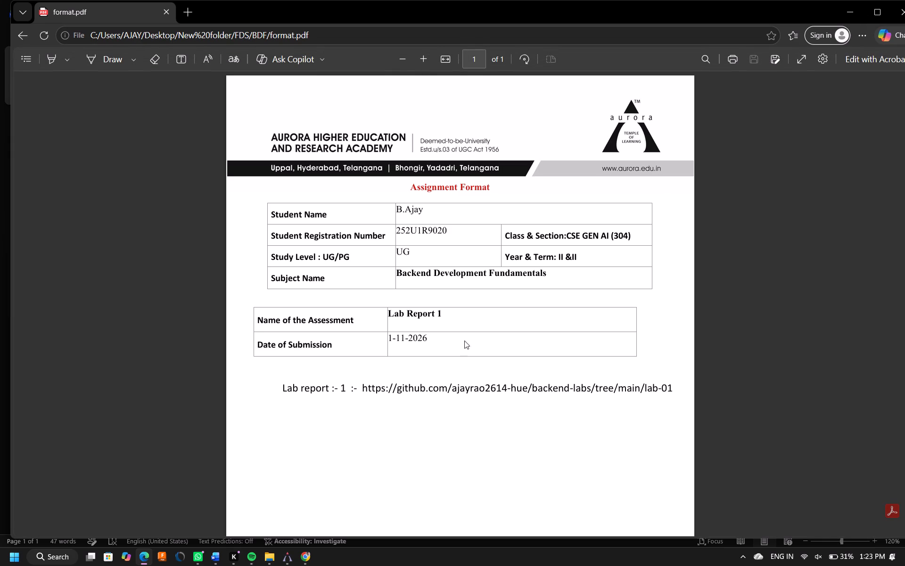
# Open the GitHub lab-01 link from the exported PDF, look through the repository page down to its Notes section, and close the browser.
pyautogui.click(505, 389)
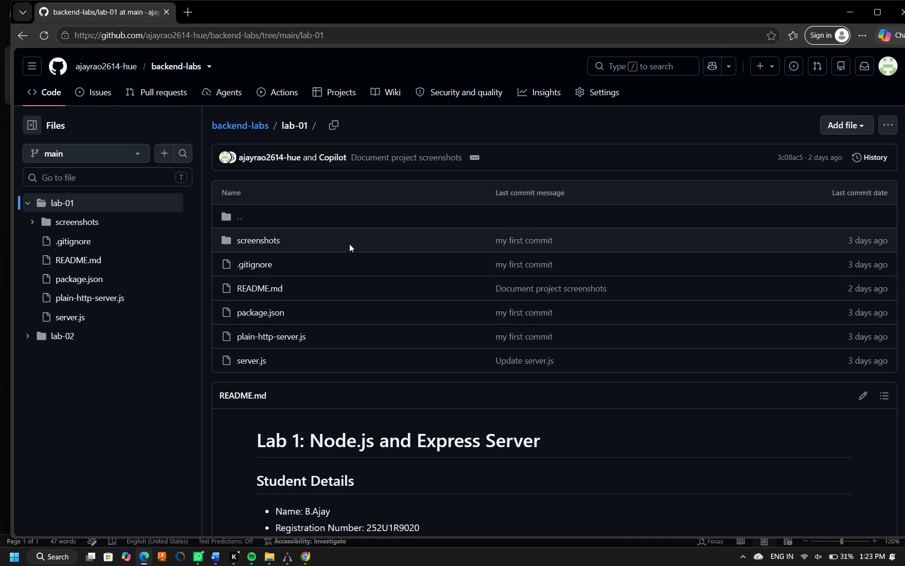
pyautogui.scroll(-12, 349, 244)
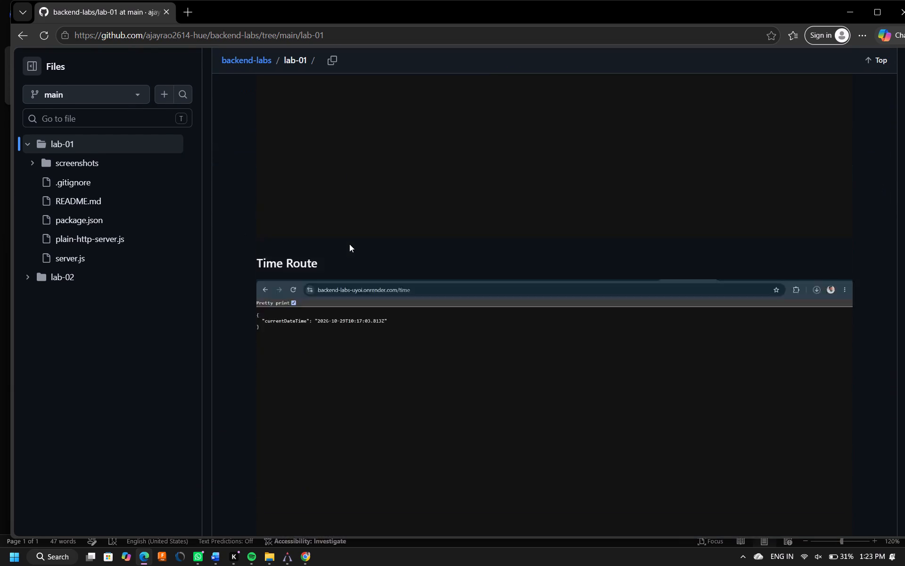
pyautogui.scroll(-6, 349, 244)
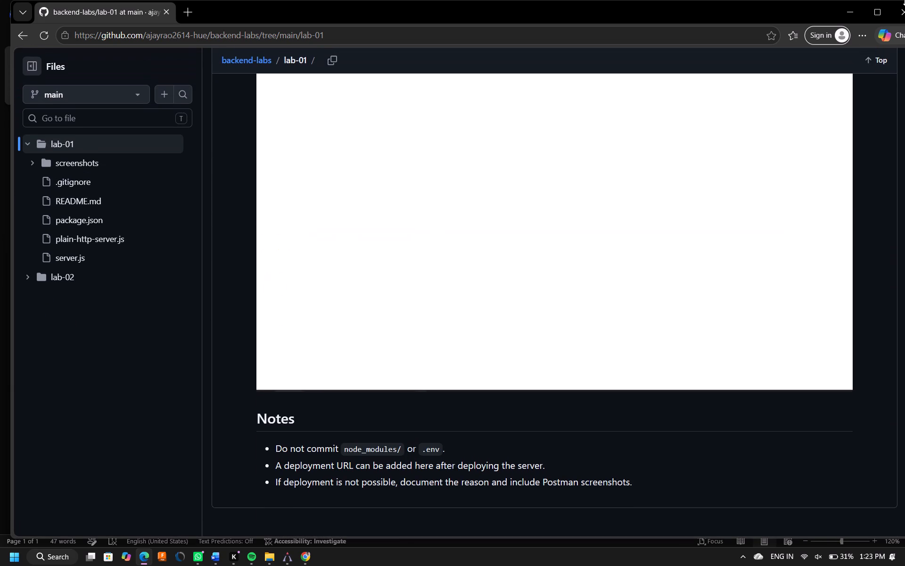
pyautogui.click(904, 4)
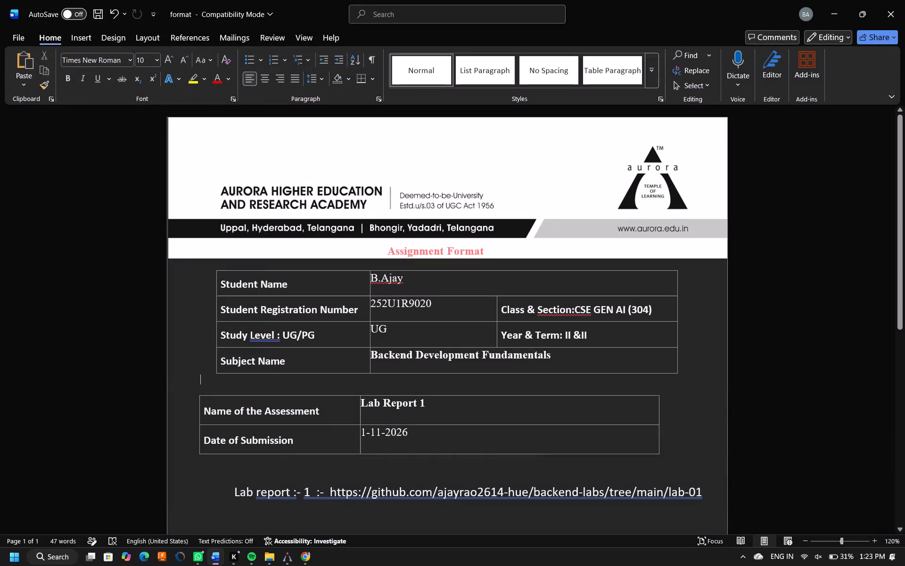
# Look over the format document in Word once more and close it.
pyautogui.scroll(1, 488, 373)
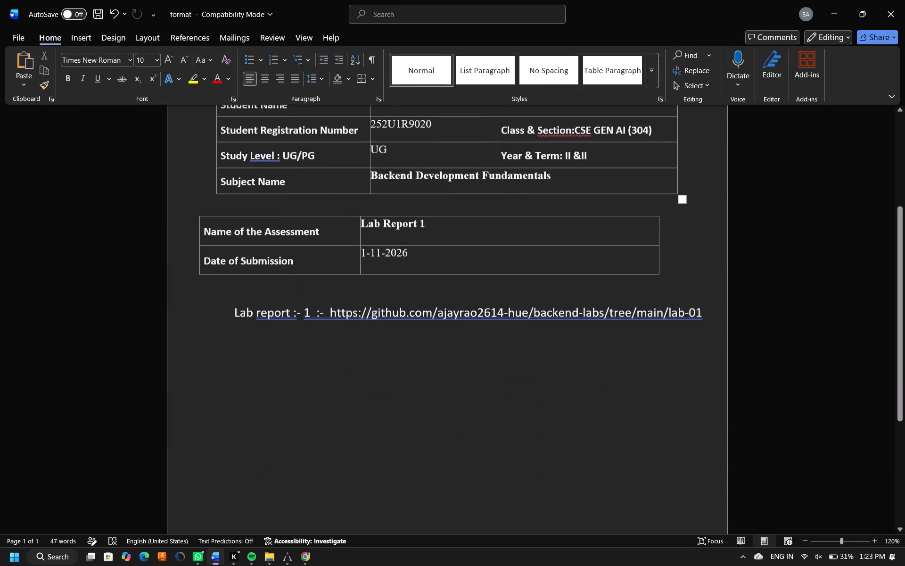
pyautogui.scroll(6, 488, 373)
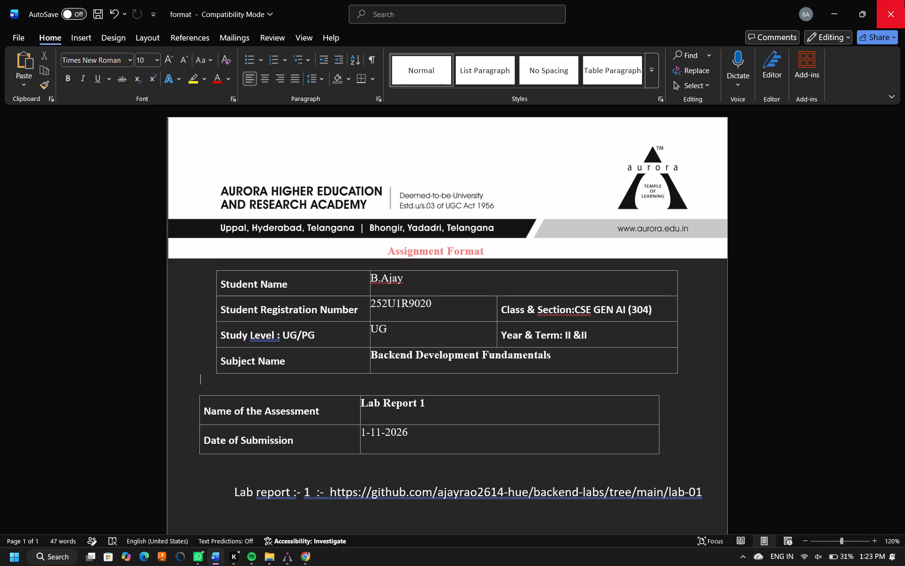
pyautogui.click(904, 0)
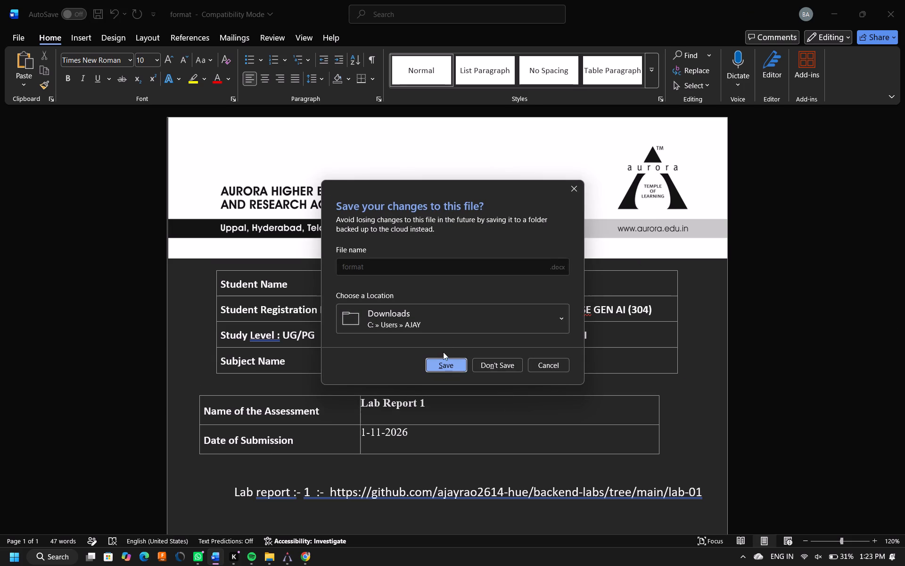
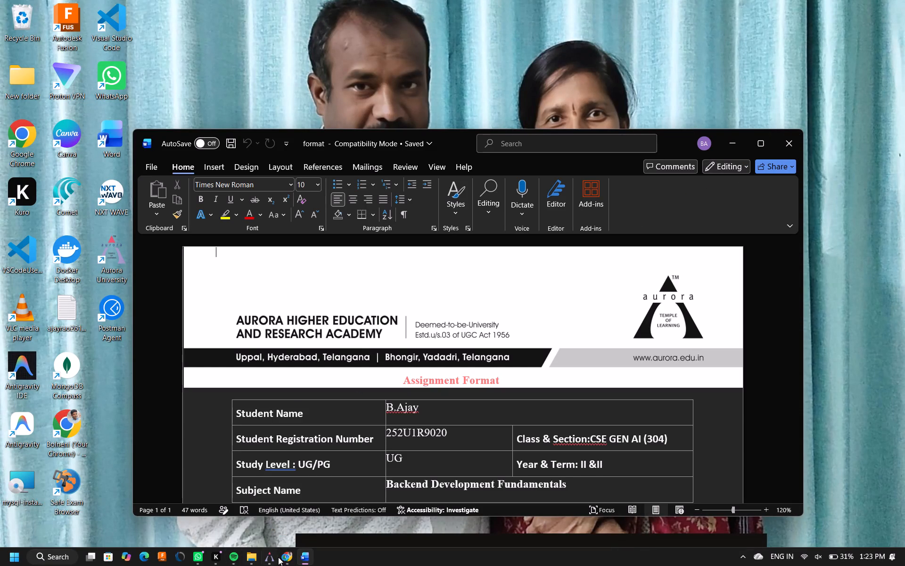
# Switch to the BDF folder in File Explorer, rename the format PDF as "BDF LAB 1", and minimize the folder window.
pyautogui.click(245, 554)
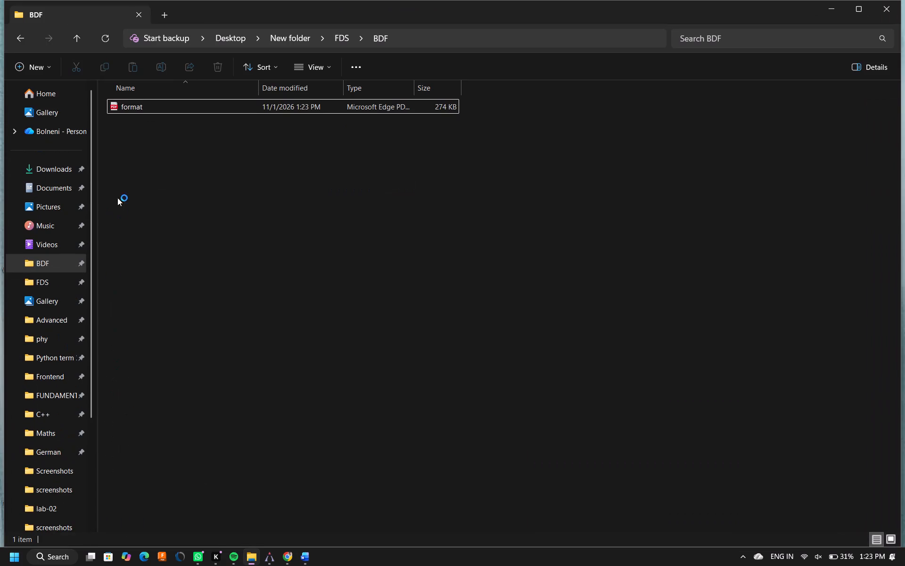
pyautogui.click(136, 109)
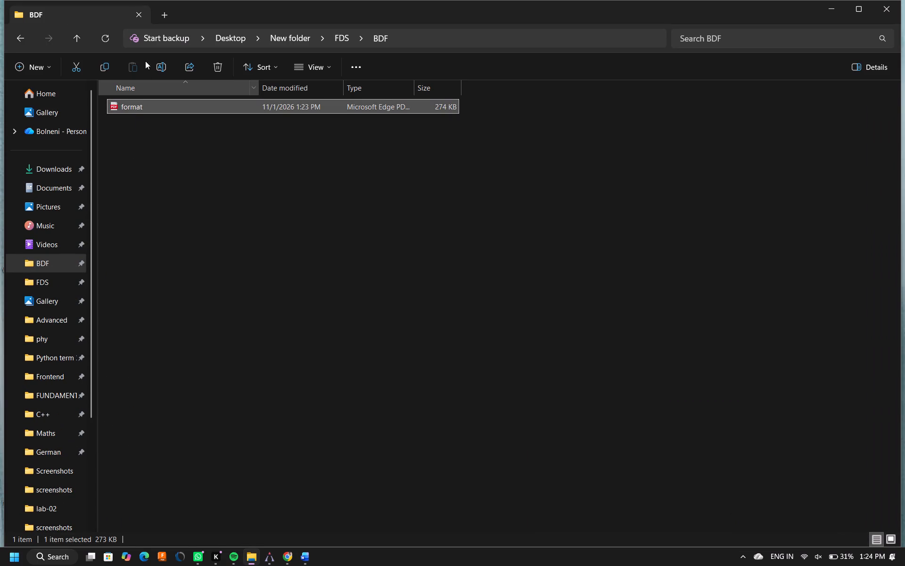
pyautogui.click(160, 69)
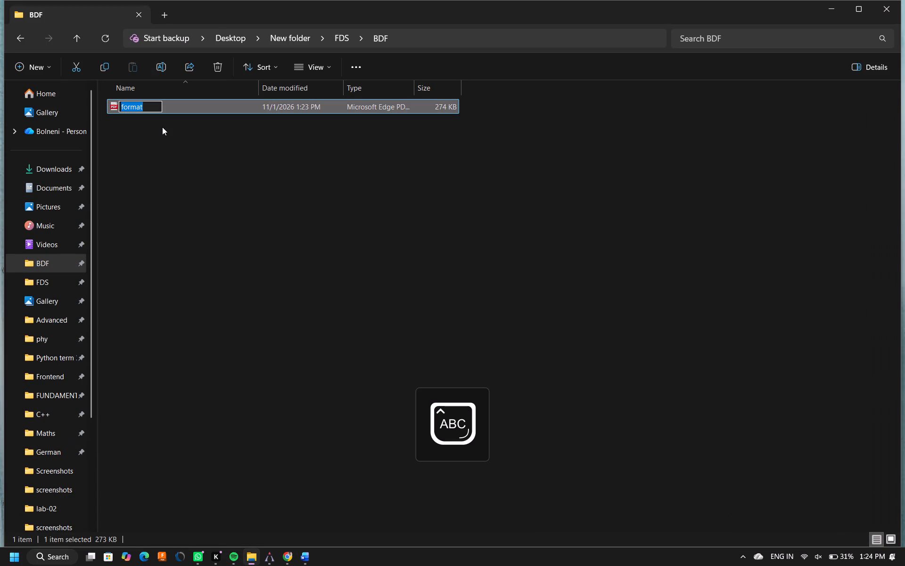
pyautogui.press('b')
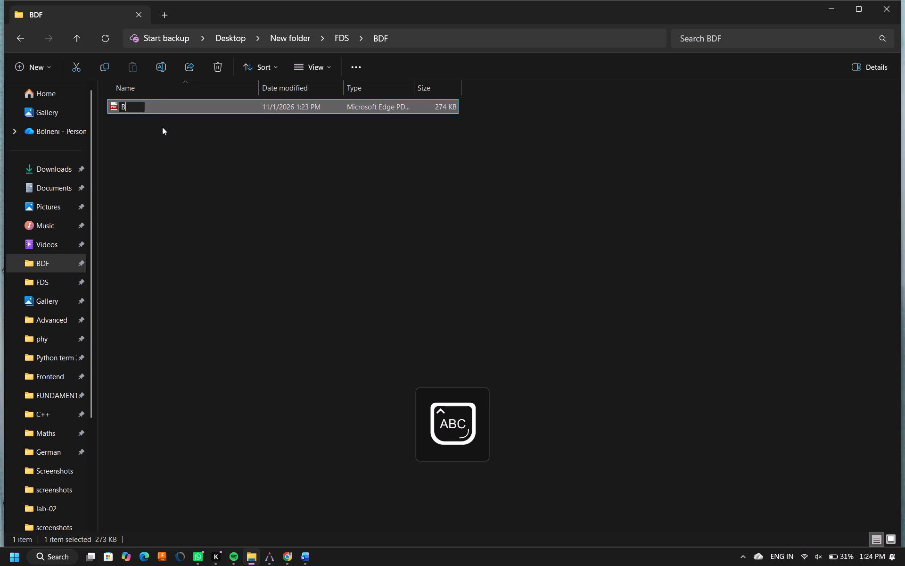
pyautogui.write('DF')
pyautogui.press('space')
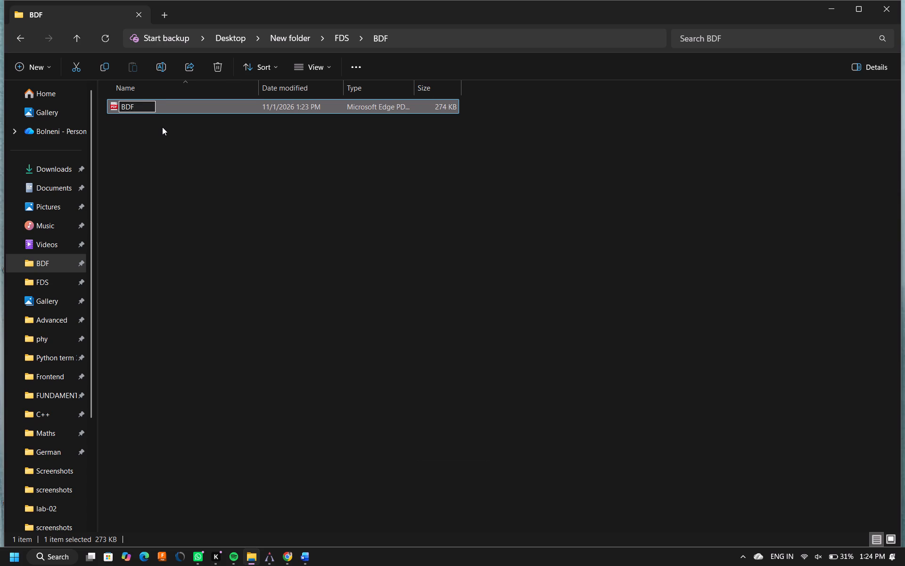
pyautogui.write('LA')
pyautogui.write('B')
pyautogui.press('space')
pyautogui.press('1')
pyautogui.press('Return')
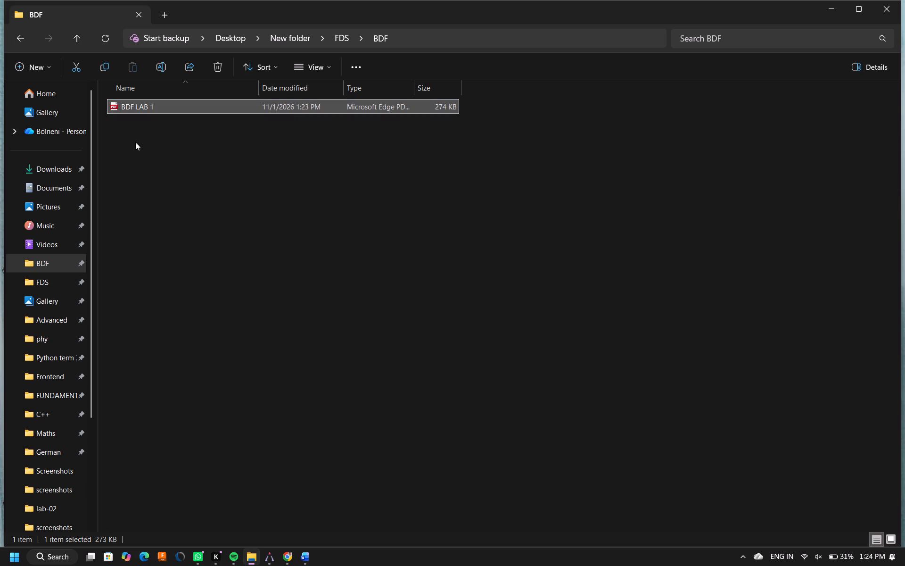
pyautogui.click(845, 7)
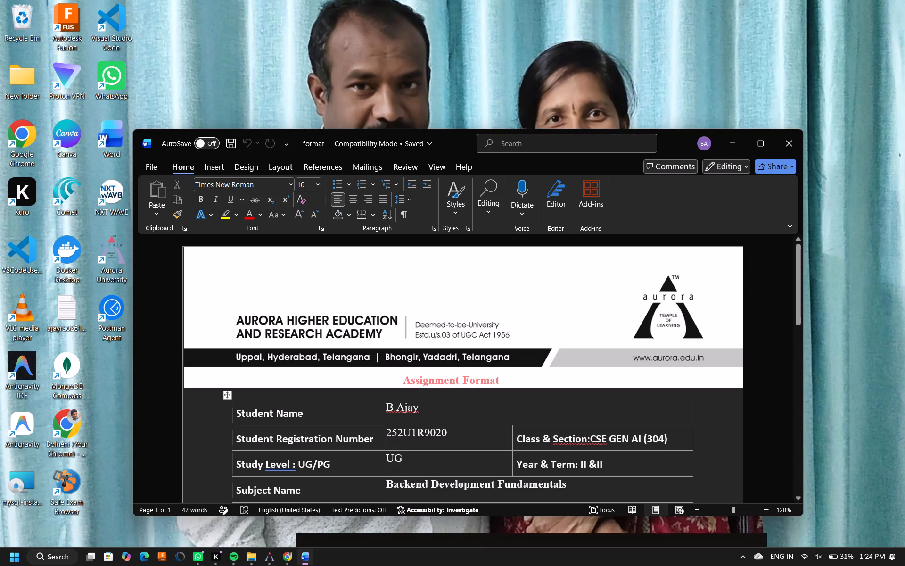
# Change the assessment name to "Lab Report 2" and the report number before the GitHub link to 2.
pyautogui.scroll(-1, 528, 411)
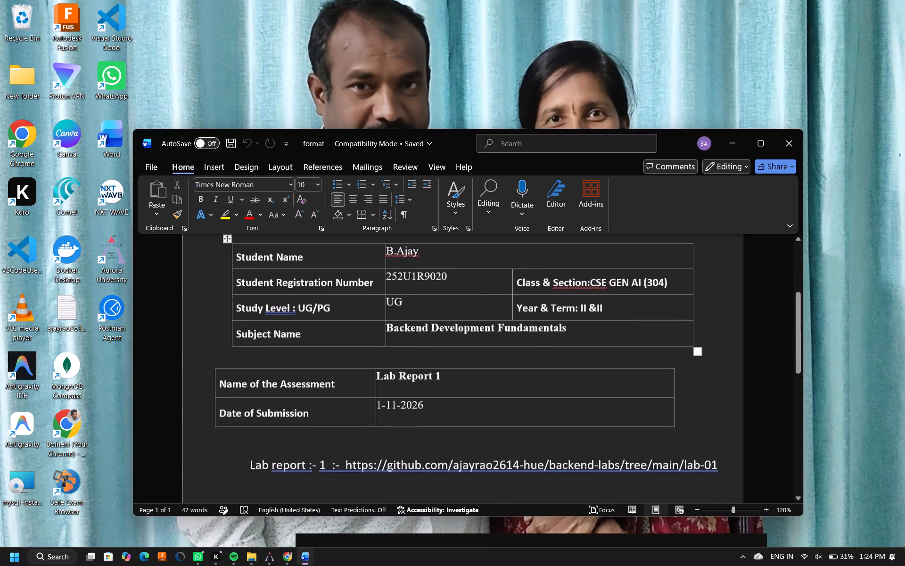
pyautogui.scroll(-1, 528, 411)
pyautogui.click(445, 373)
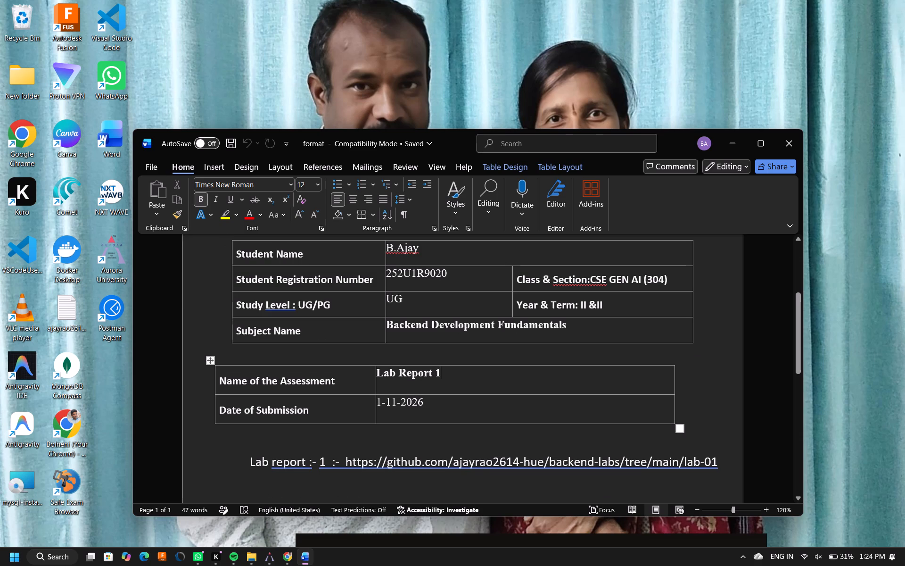
pyautogui.press('BackSpace')
pyautogui.press('2')
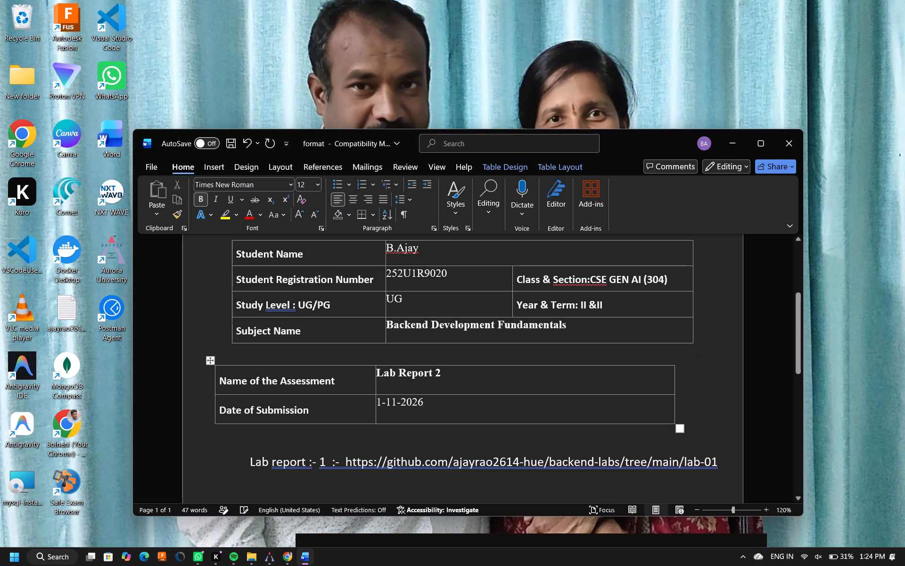
pyautogui.click(327, 464)
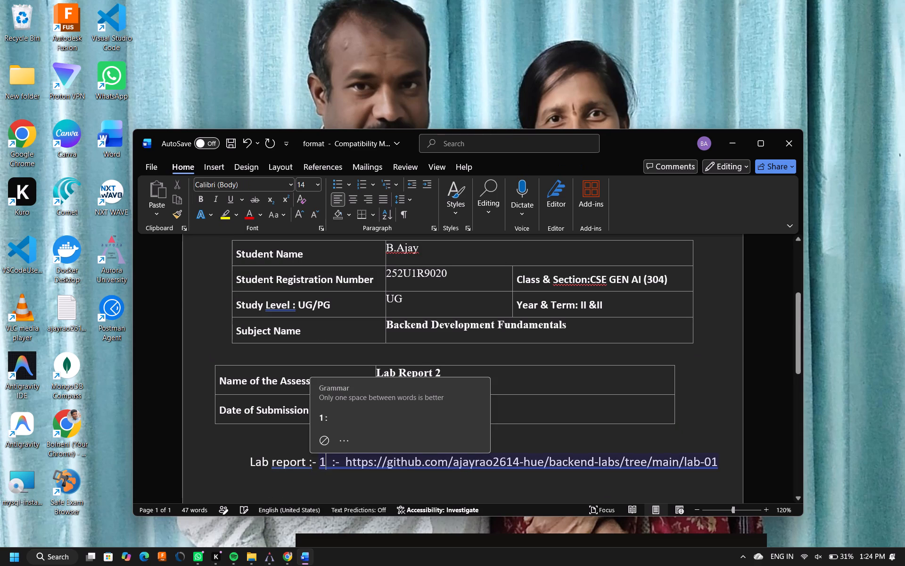
pyautogui.press('BackSpace')
pyautogui.press('2')
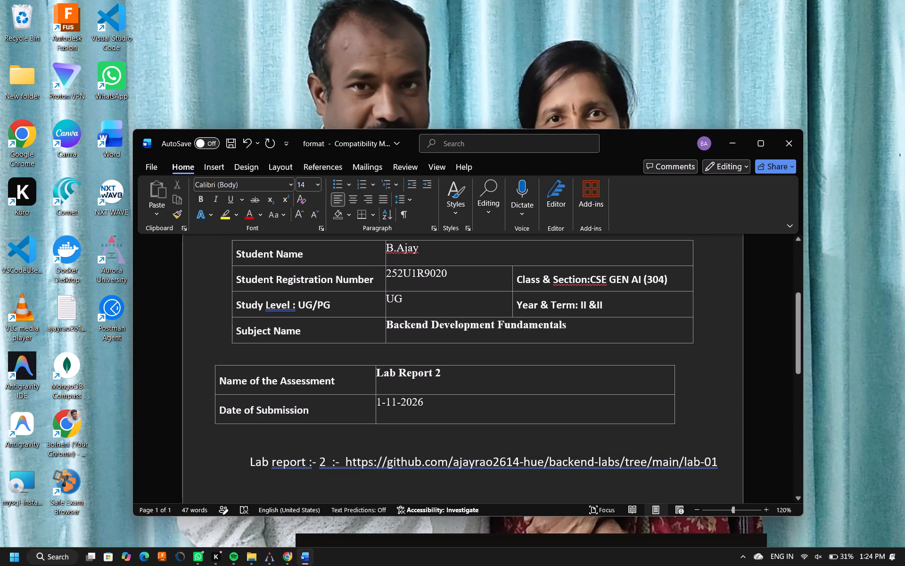
# Switch to Chrome, go back to the backend-labs repository, and open its lab-02 folder.
pyautogui.click(283, 560)
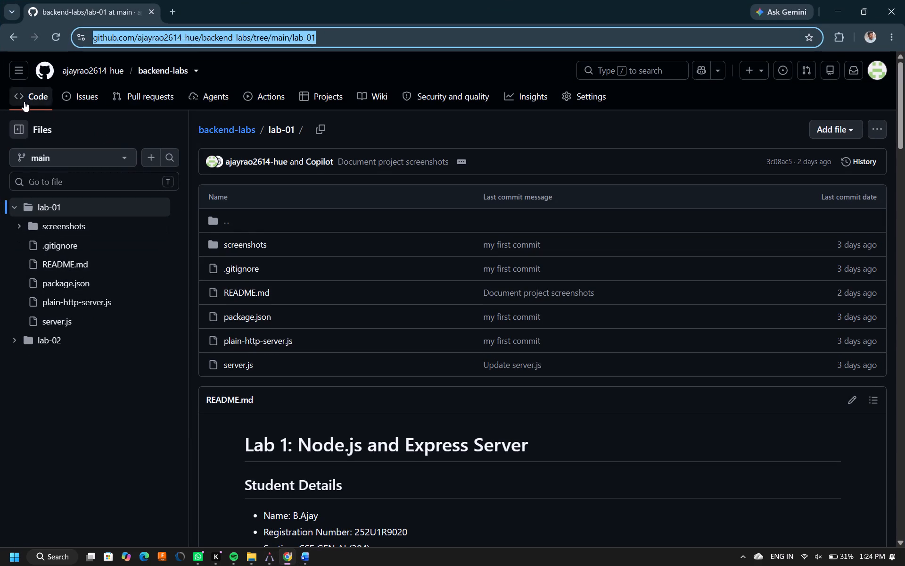
pyautogui.click(13, 39)
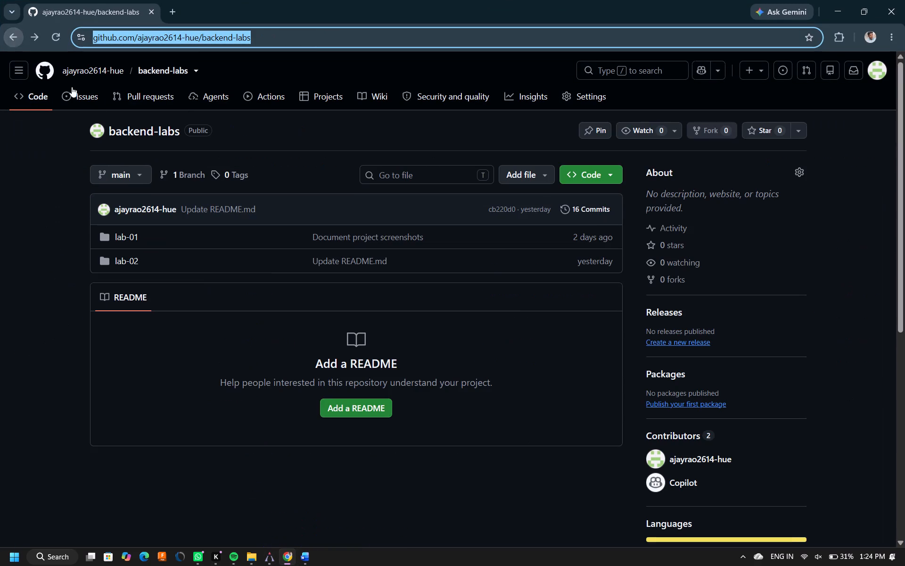
pyautogui.click(121, 258)
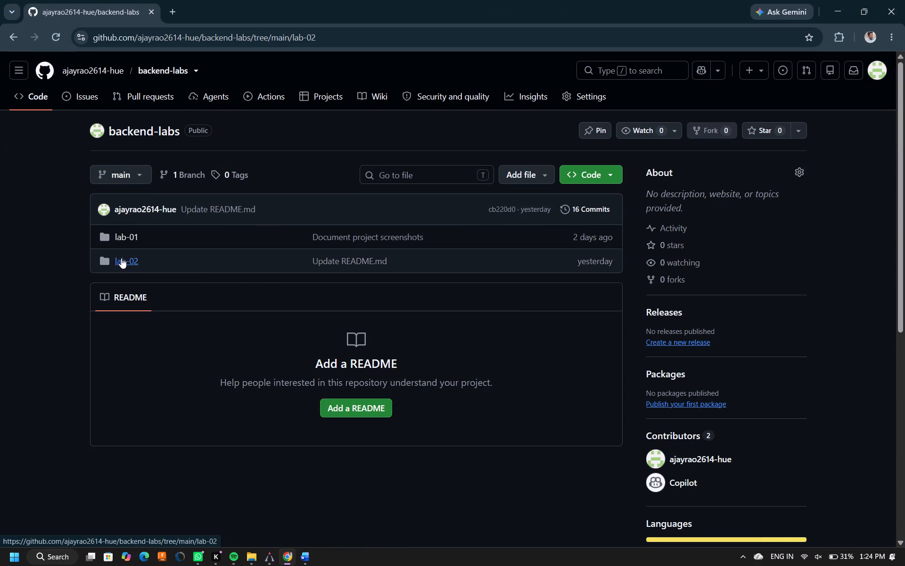
# Look through the lab-02 README from its objective down to the conclusion and return to the top of the page.
pyautogui.scroll(-5, 377, 268)
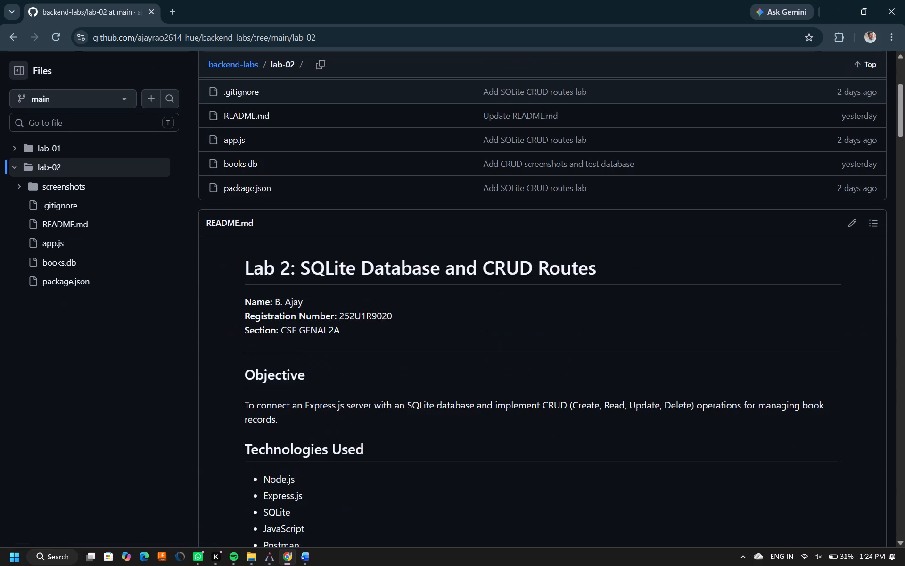
pyautogui.scroll(-9, 377, 268)
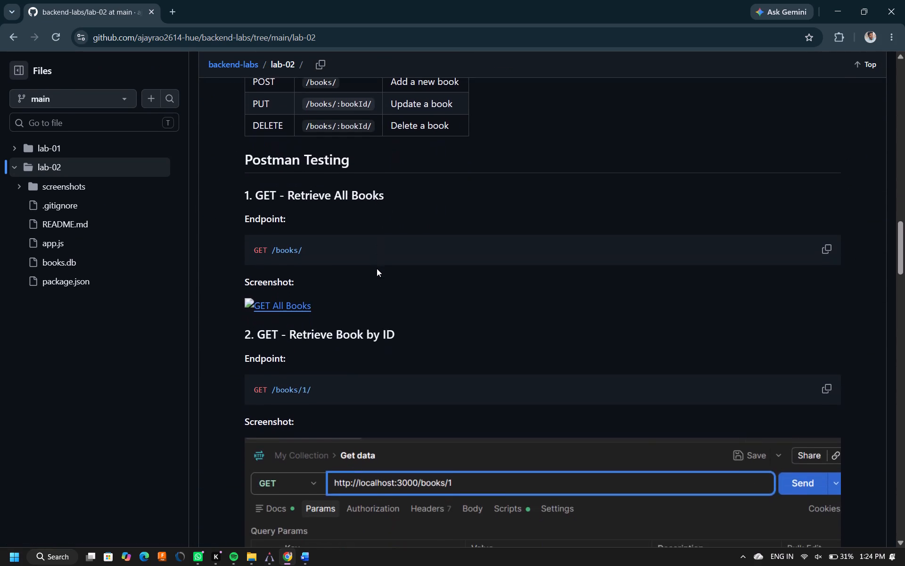
pyautogui.scroll(-10, 377, 268)
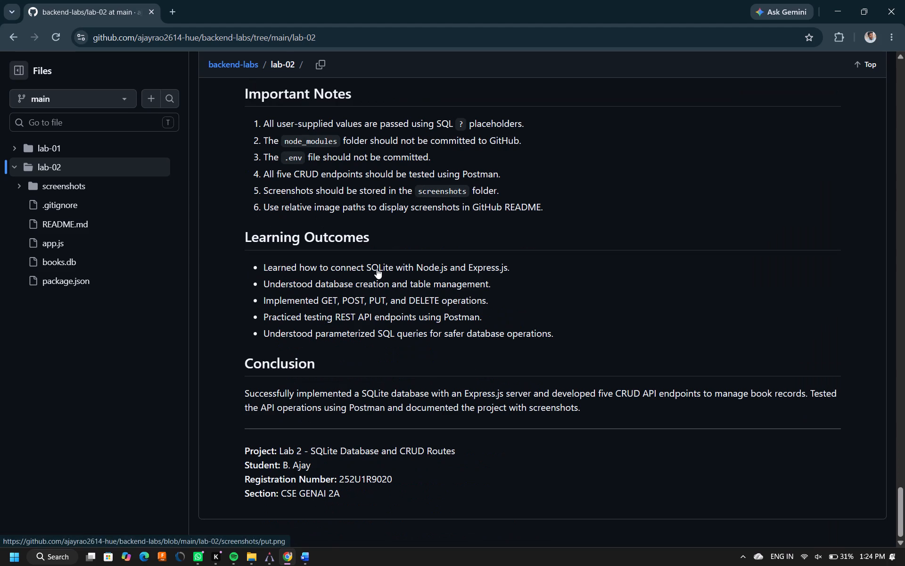
pyautogui.scroll(-4, 377, 268)
pyautogui.scroll(5, 377, 268)
pyautogui.scroll(-4, 377, 268)
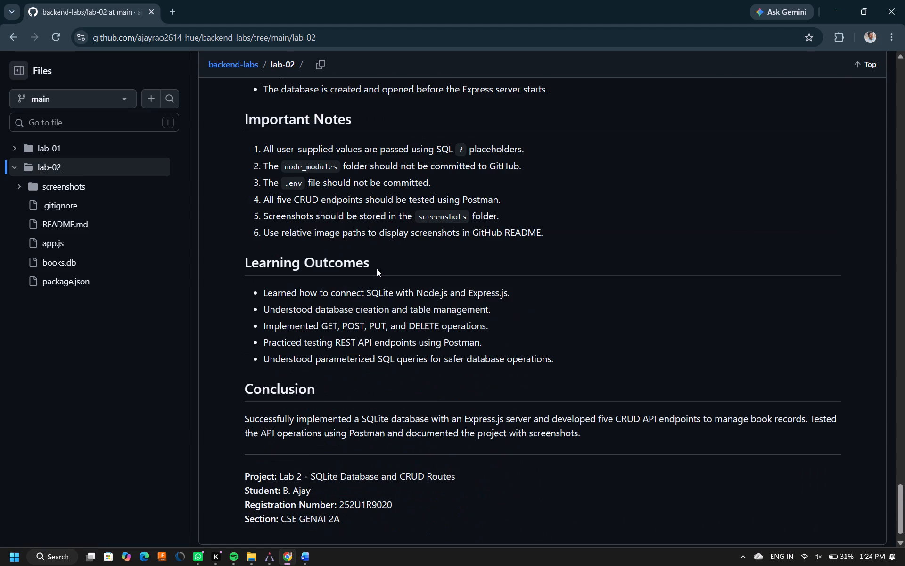
pyautogui.scroll(7, 377, 268)
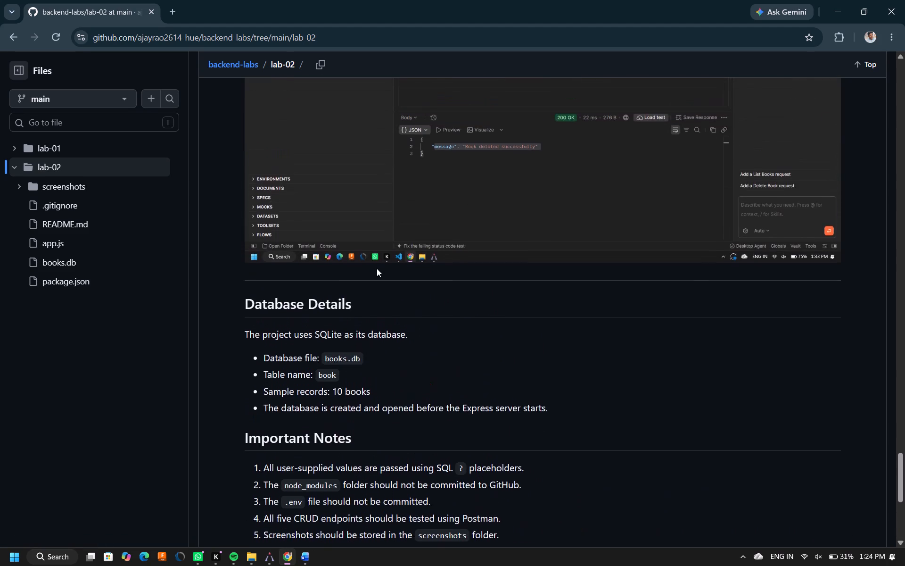
pyautogui.scroll(11, 377, 268)
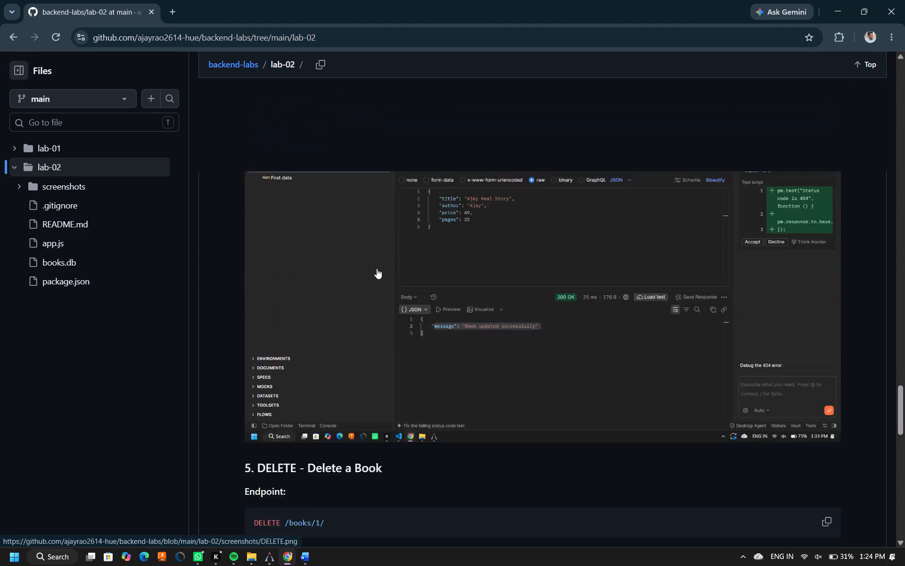
pyautogui.scroll(13, 377, 268)
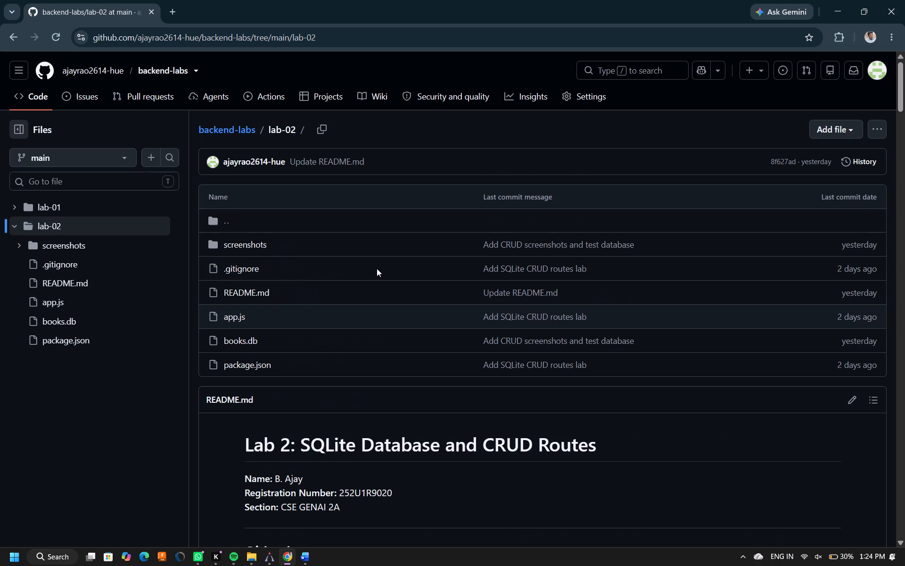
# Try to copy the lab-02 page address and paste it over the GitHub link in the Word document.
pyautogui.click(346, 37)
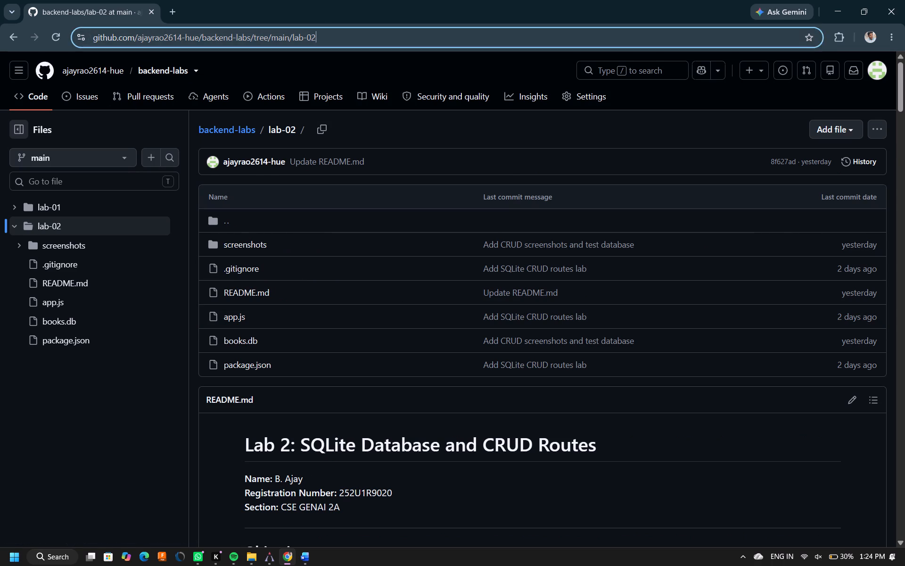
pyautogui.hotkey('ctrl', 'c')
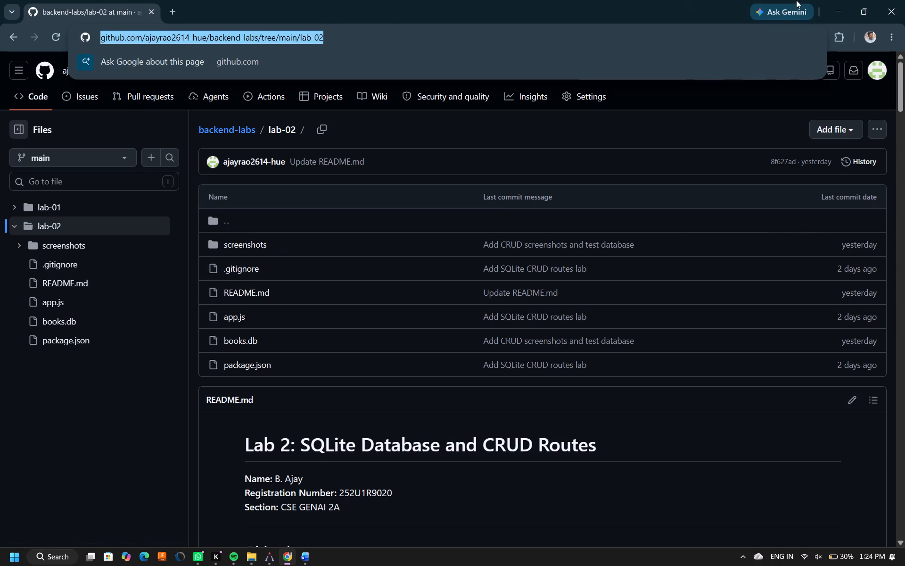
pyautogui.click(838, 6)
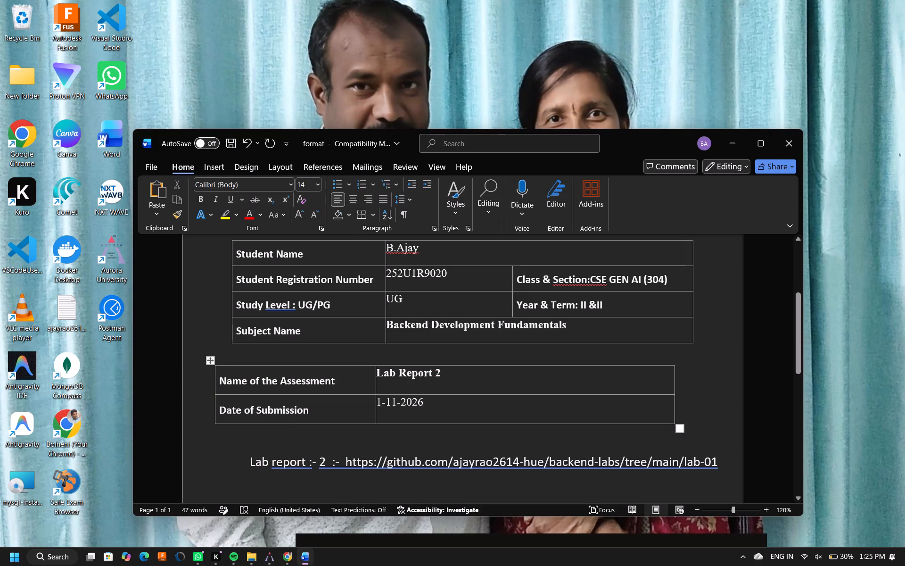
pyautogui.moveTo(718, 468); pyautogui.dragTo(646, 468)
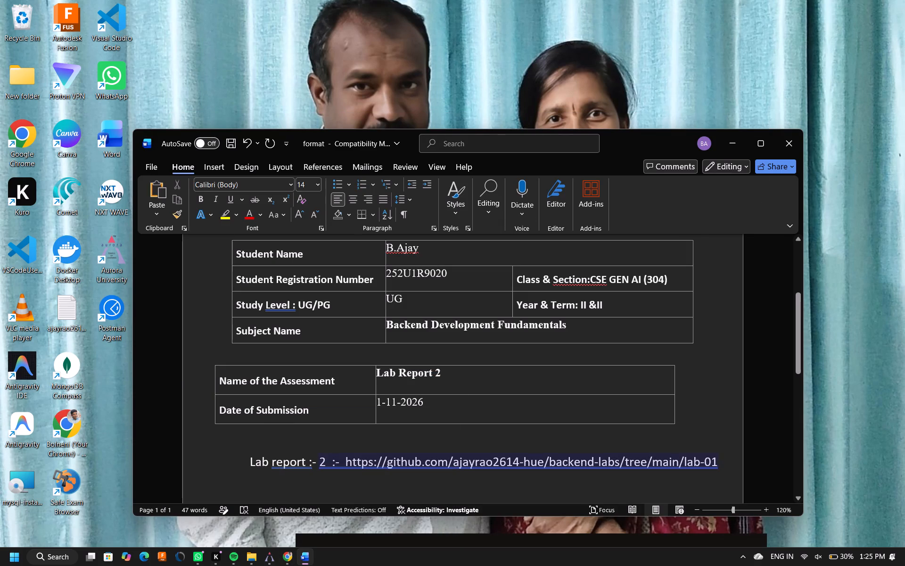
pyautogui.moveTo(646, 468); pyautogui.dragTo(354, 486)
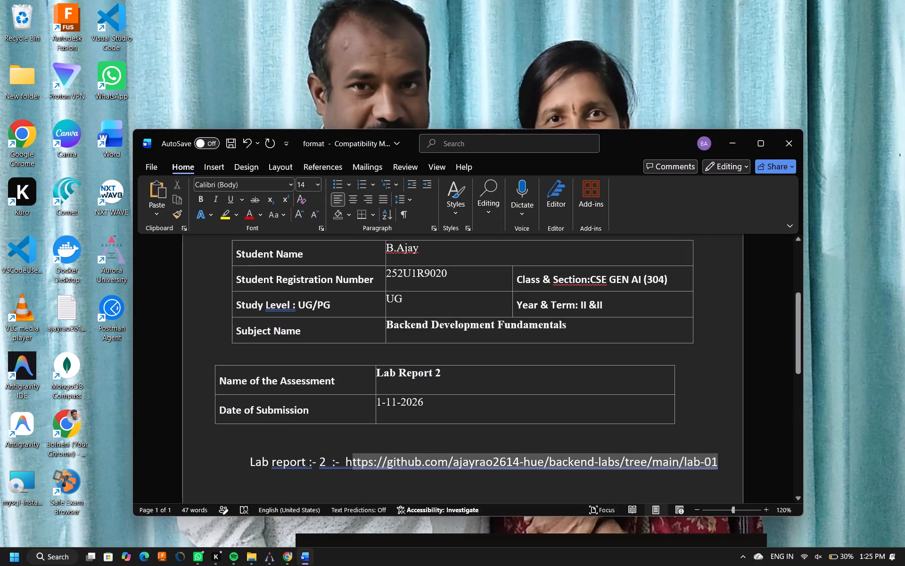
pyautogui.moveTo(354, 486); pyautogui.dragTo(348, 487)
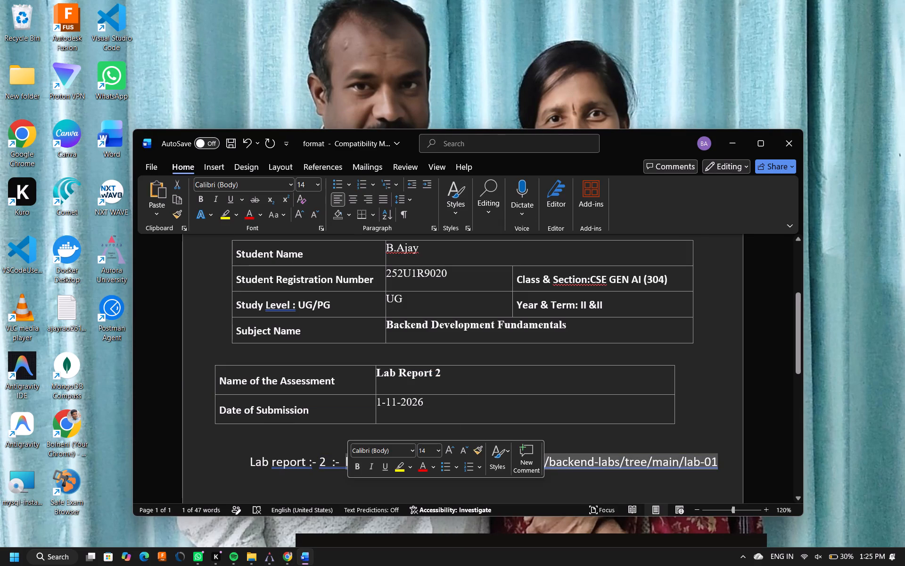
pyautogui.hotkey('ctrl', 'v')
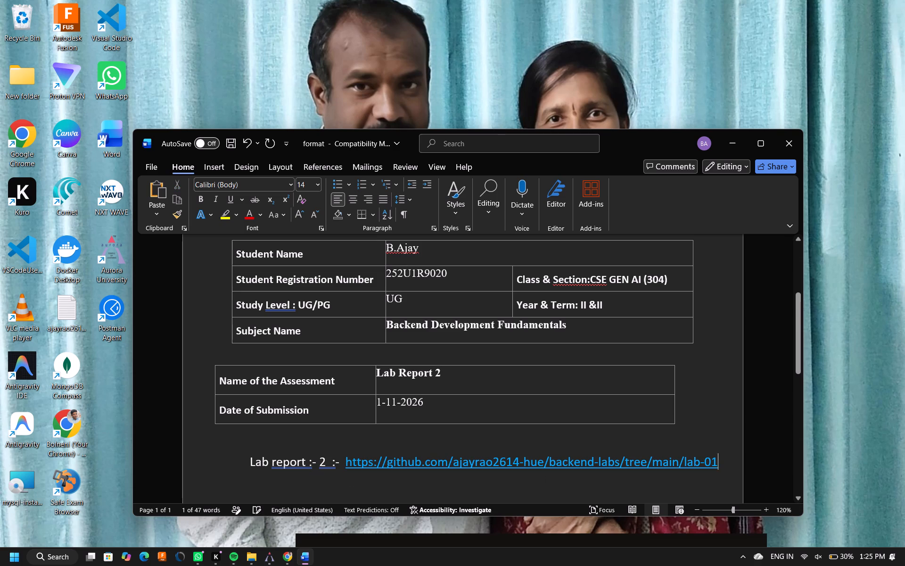
# Delete the lab-01 GitHub link after "Lab report :- 2 :-".
pyautogui.scroll(-1, 405, 451)
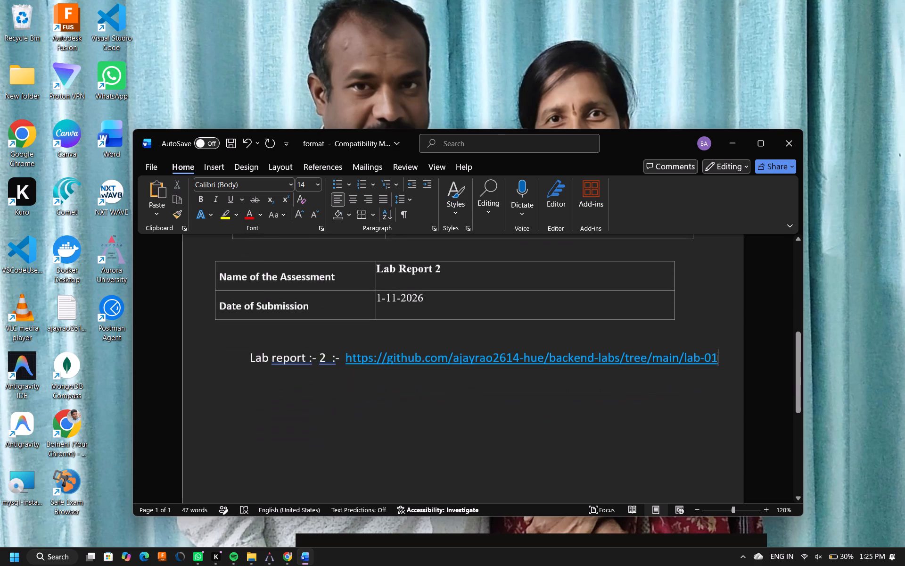
pyautogui.scroll(-1, 405, 451)
pyautogui.scroll(1, 405, 451)
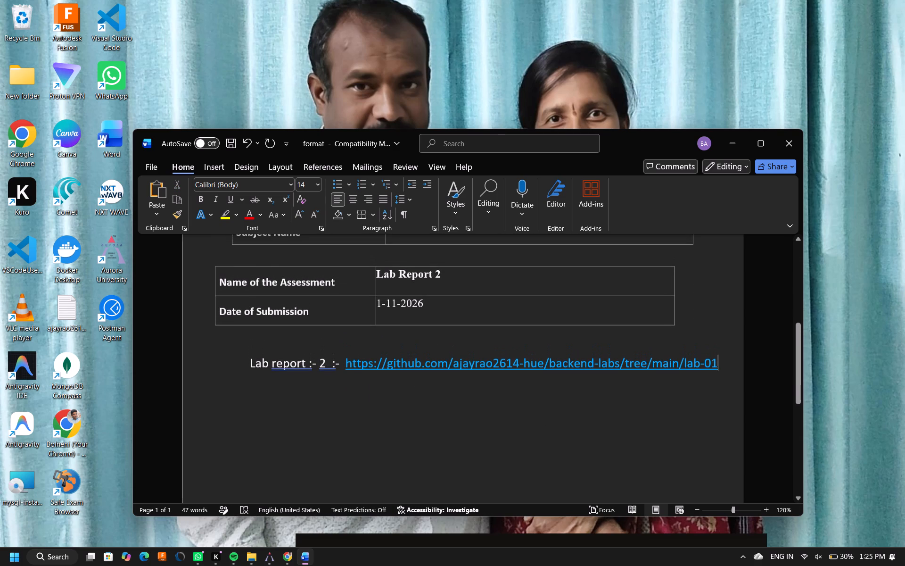
pyautogui.moveTo(724, 367); pyautogui.dragTo(716, 367)
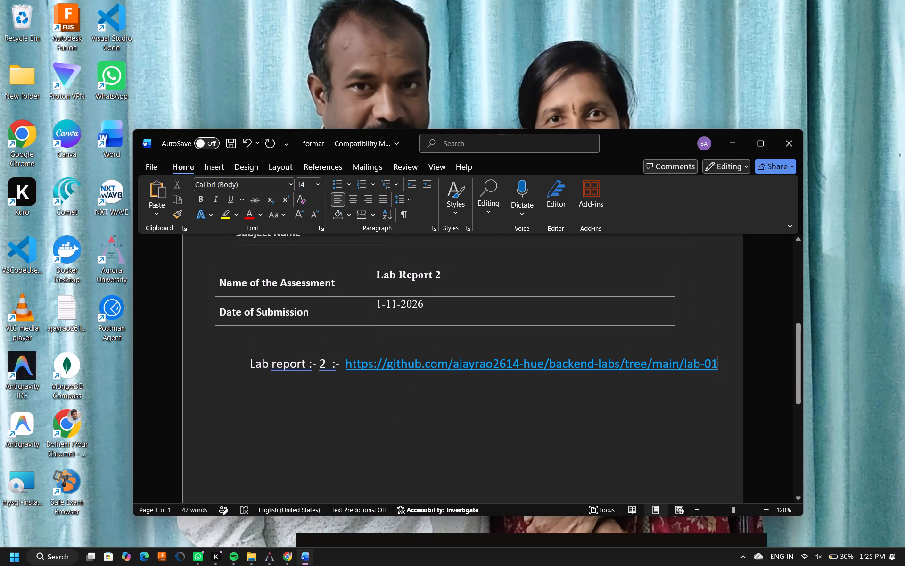
pyautogui.moveTo(716, 367); pyautogui.dragTo(346, 372)
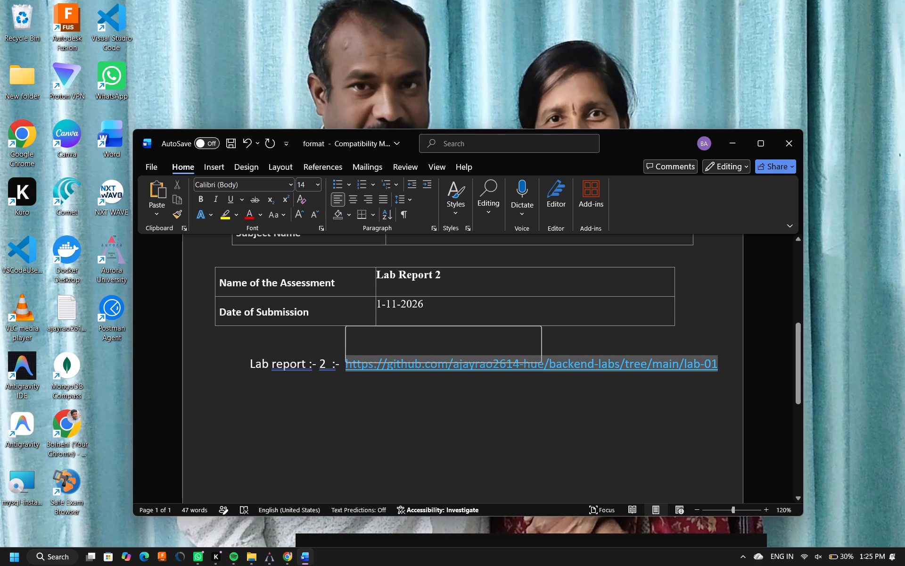
pyautogui.press('BackSpace')
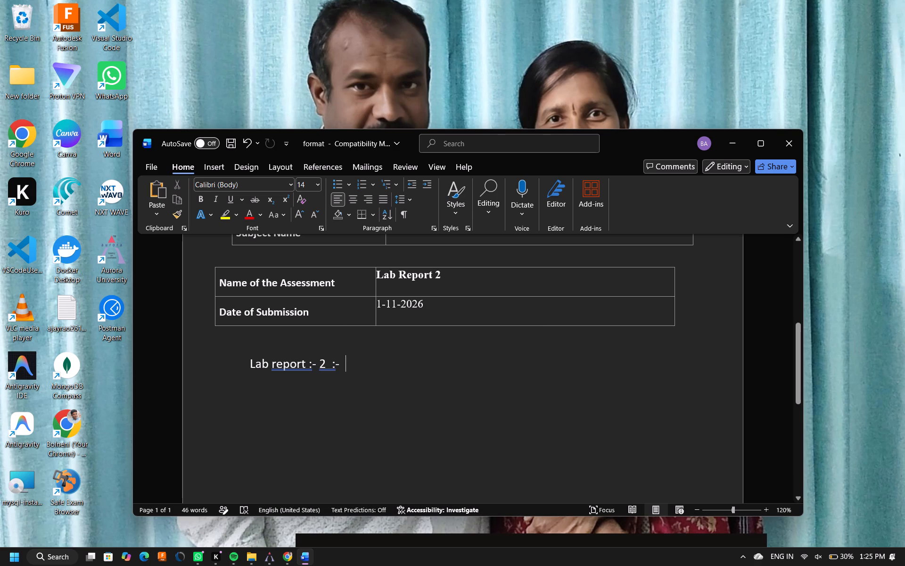
# Paste the copied GitHub link to the lab-02 folder after "Lab report :- 2 :-".
pyautogui.hotkey('ctrl', 'v')
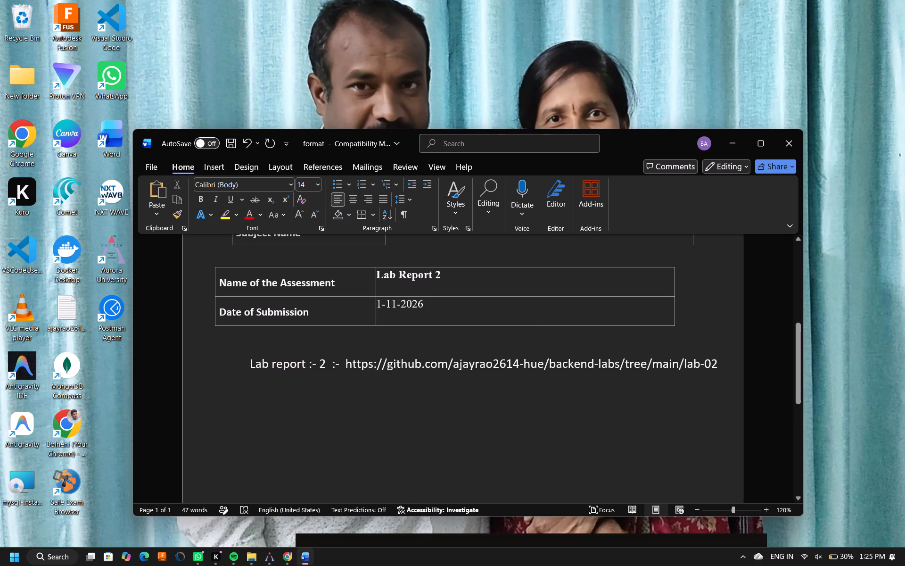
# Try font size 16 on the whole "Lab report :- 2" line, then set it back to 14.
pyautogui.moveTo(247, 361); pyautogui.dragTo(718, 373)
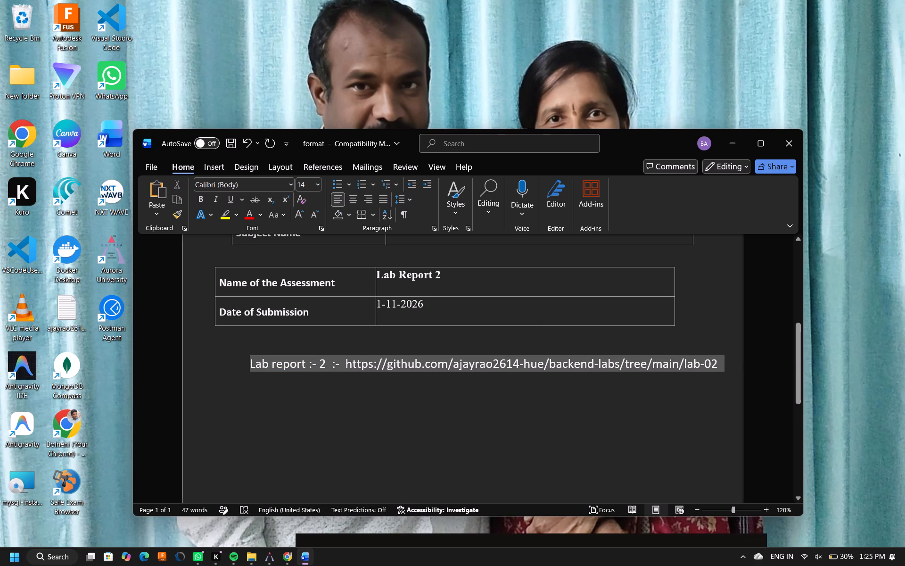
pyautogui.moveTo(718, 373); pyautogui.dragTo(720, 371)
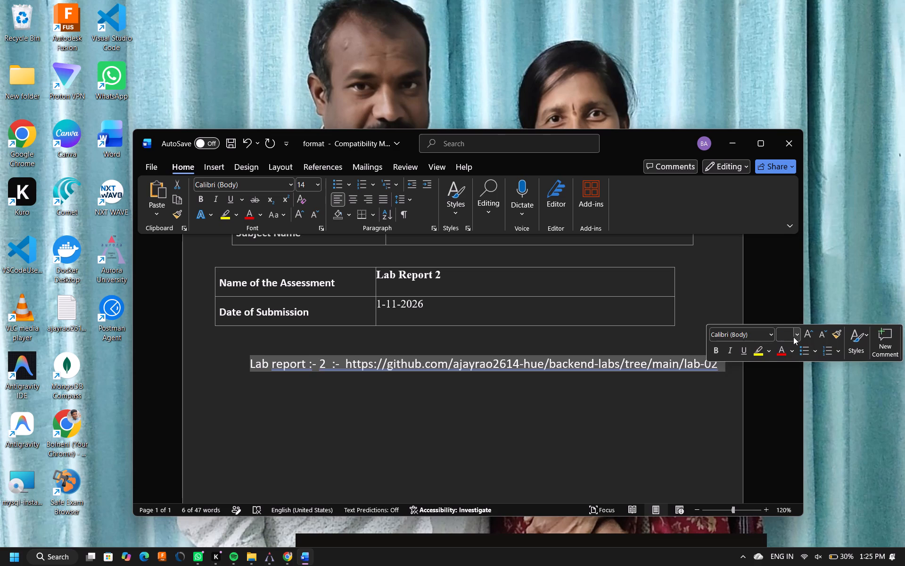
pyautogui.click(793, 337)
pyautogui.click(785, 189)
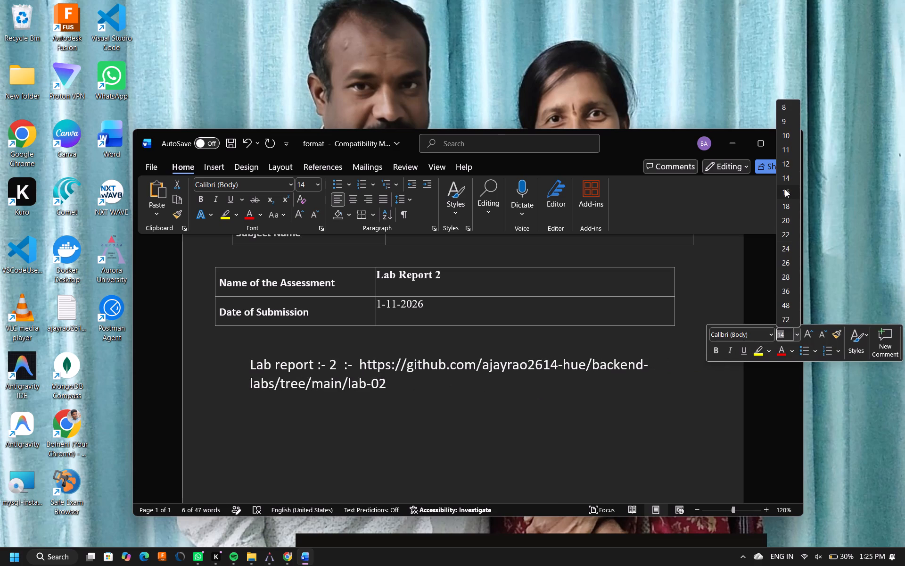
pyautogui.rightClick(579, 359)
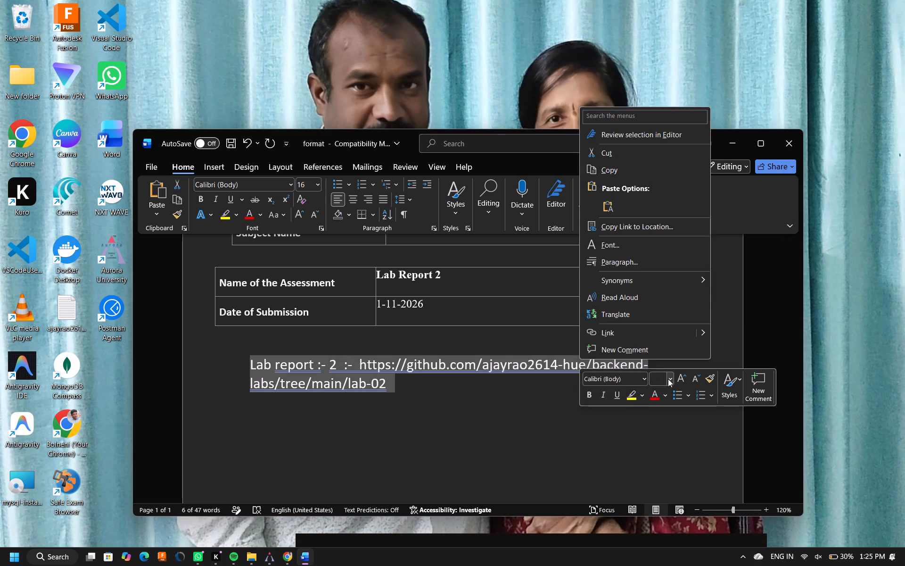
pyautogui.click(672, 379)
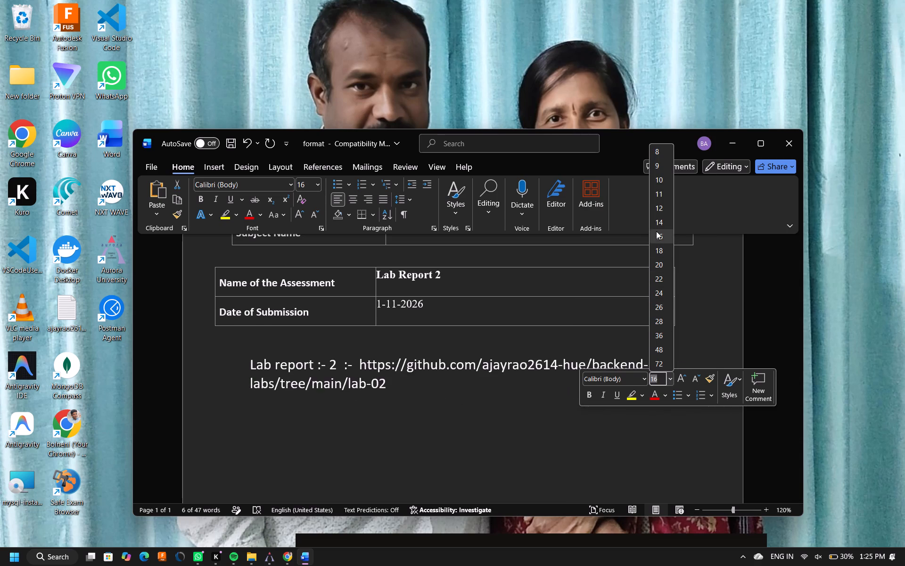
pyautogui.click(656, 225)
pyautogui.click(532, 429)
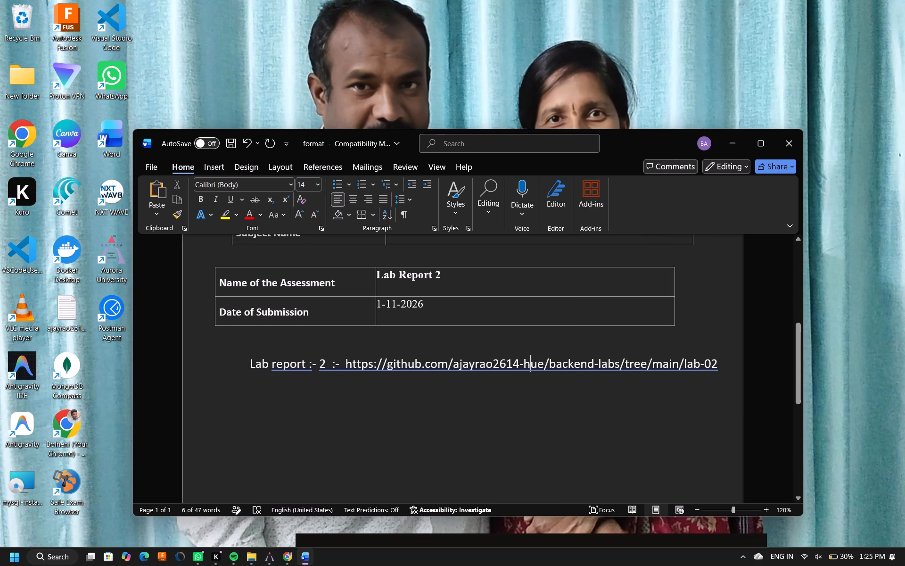
# Remove the indent before the "Lab report :- 2" line so it starts at the page's text margin.
pyautogui.click(250, 366)
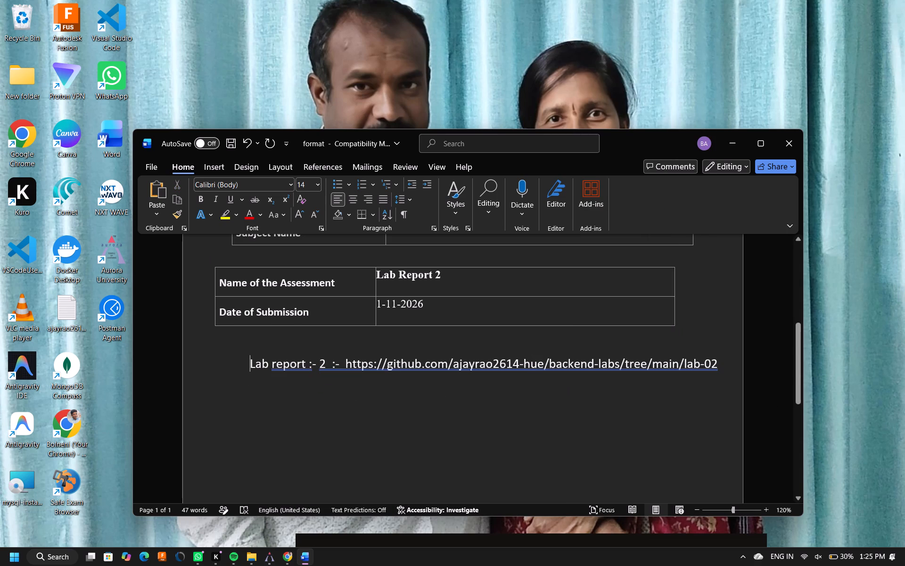
pyautogui.press('BackSpace')
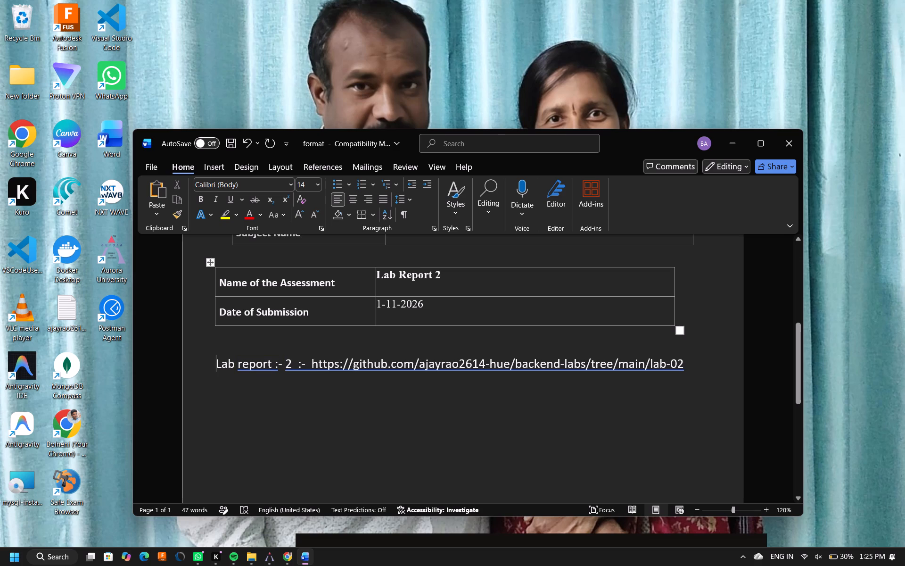
# Start exporting the document as a PDF and choose the BDF folder as the save location.
pyautogui.scroll(4, 546, 280)
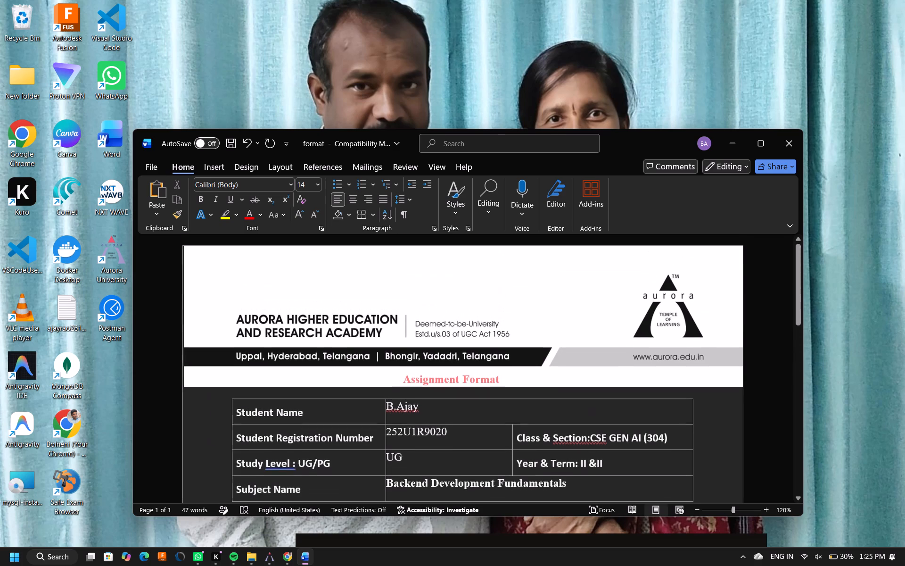
pyautogui.scroll(2, 546, 280)
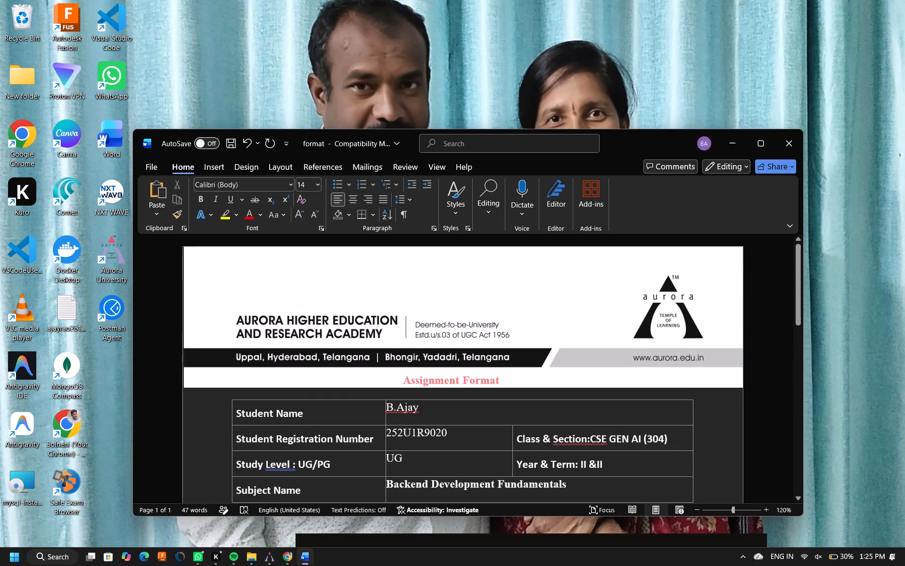
pyautogui.scroll(-2, 546, 280)
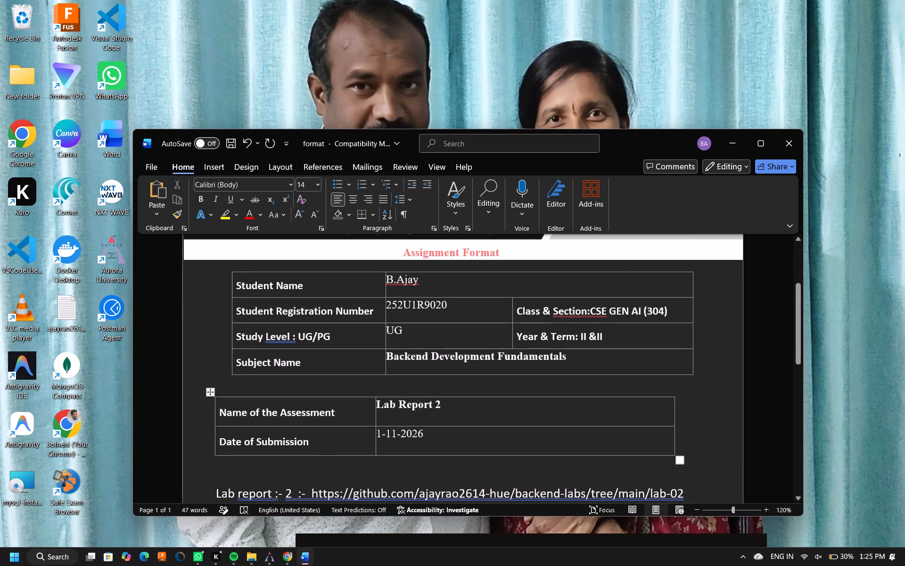
pyautogui.click(155, 163)
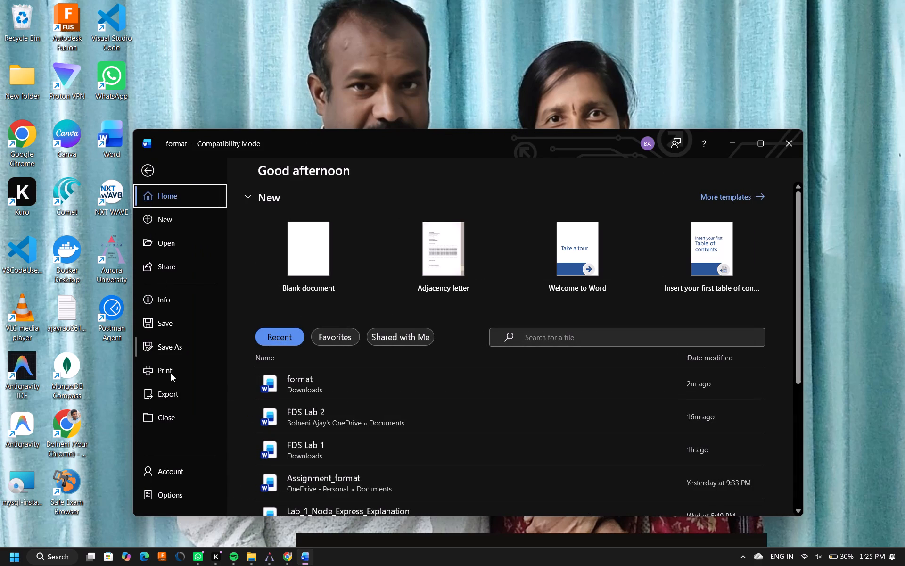
pyautogui.click(170, 388)
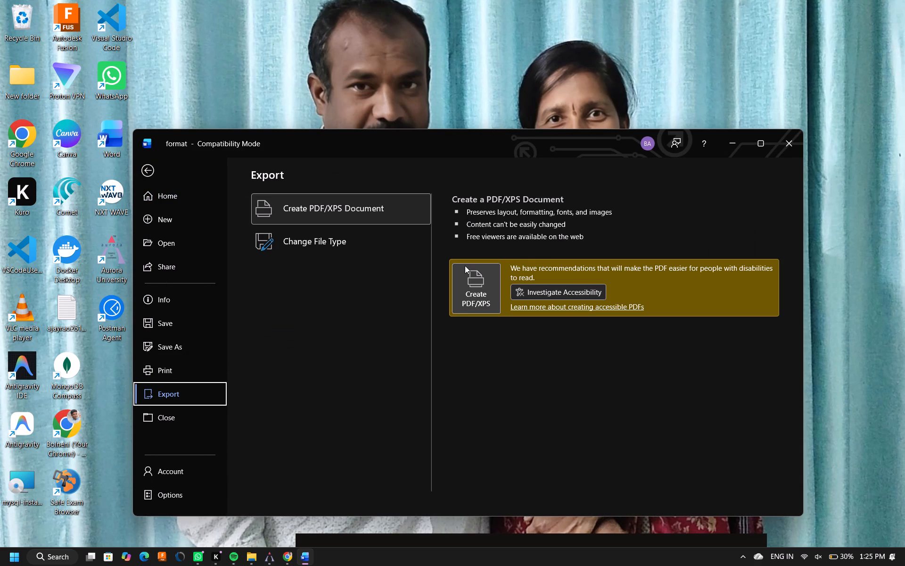
pyautogui.click(465, 270)
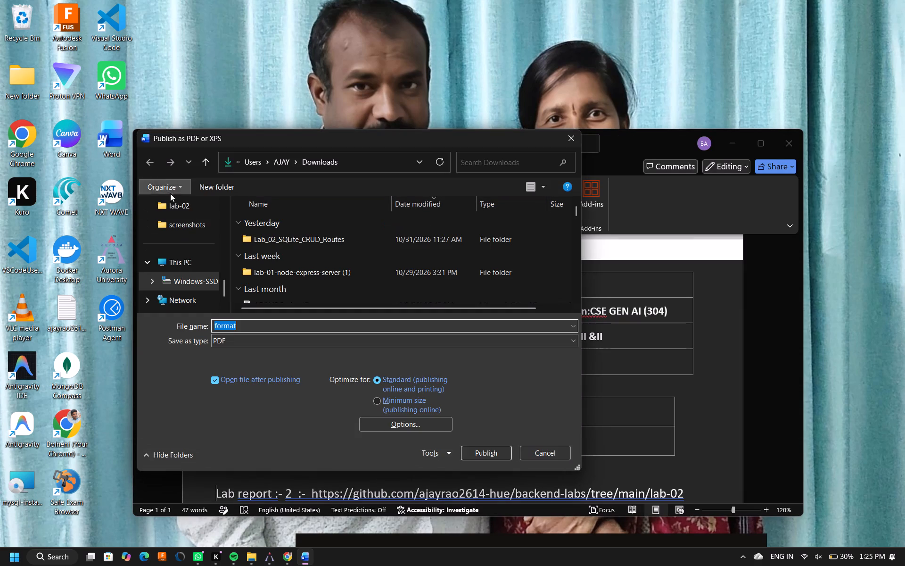
pyautogui.scroll(2, 189, 250)
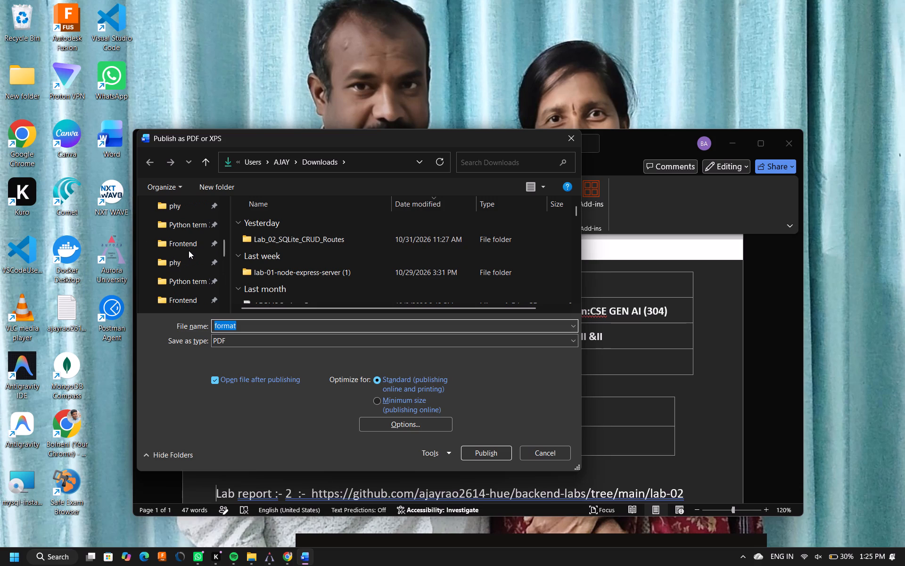
pyautogui.scroll(2, 189, 250)
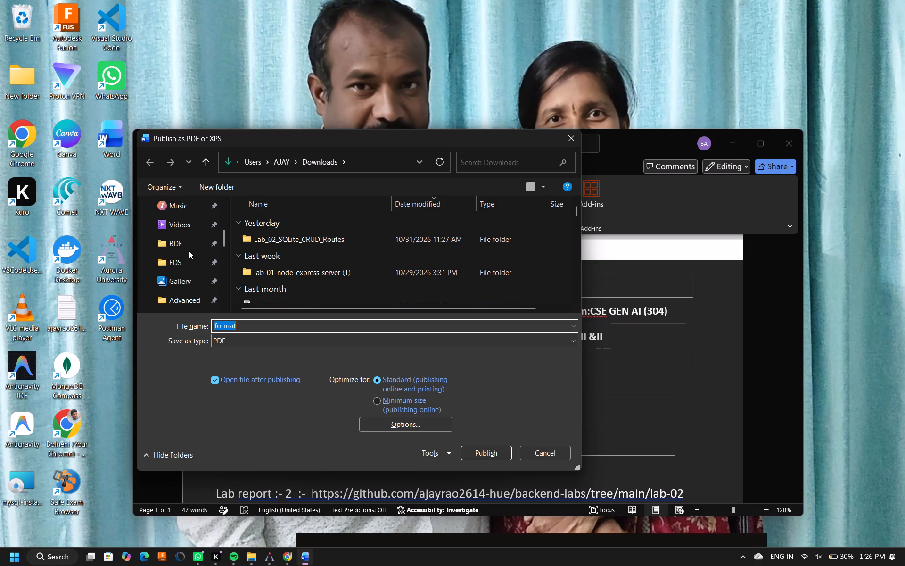
pyautogui.click(181, 242)
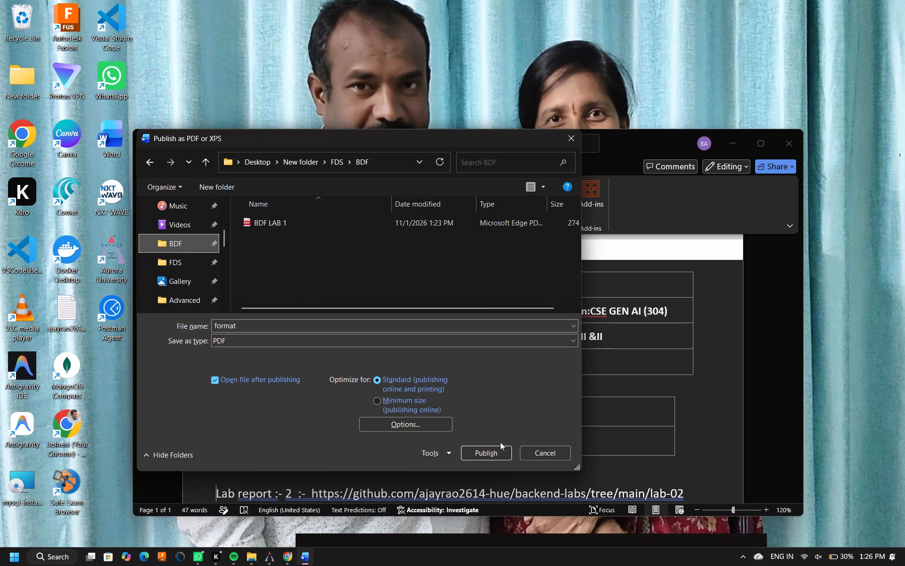
# Name the PDF BDF LAB 2 and publish it.
pyautogui.click(253, 323)
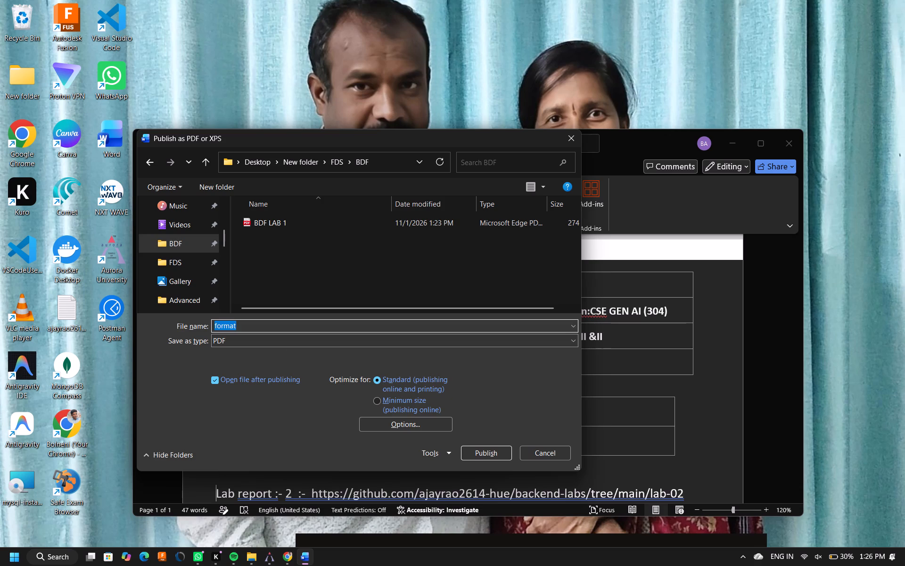
pyautogui.press('b')
pyautogui.press('d')
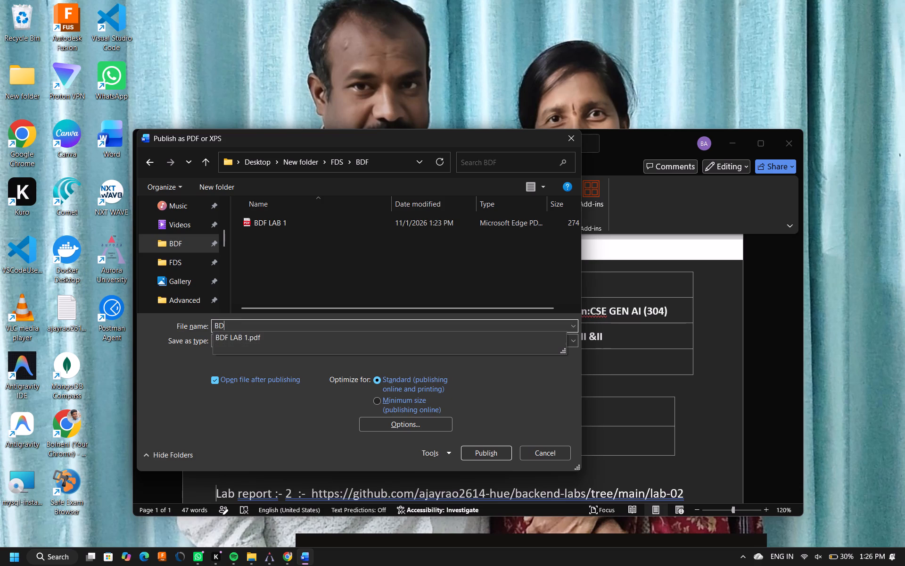
pyautogui.press('f')
pyautogui.press('space')
pyautogui.write('LAB')
pyautogui.press('space')
pyautogui.press('2')
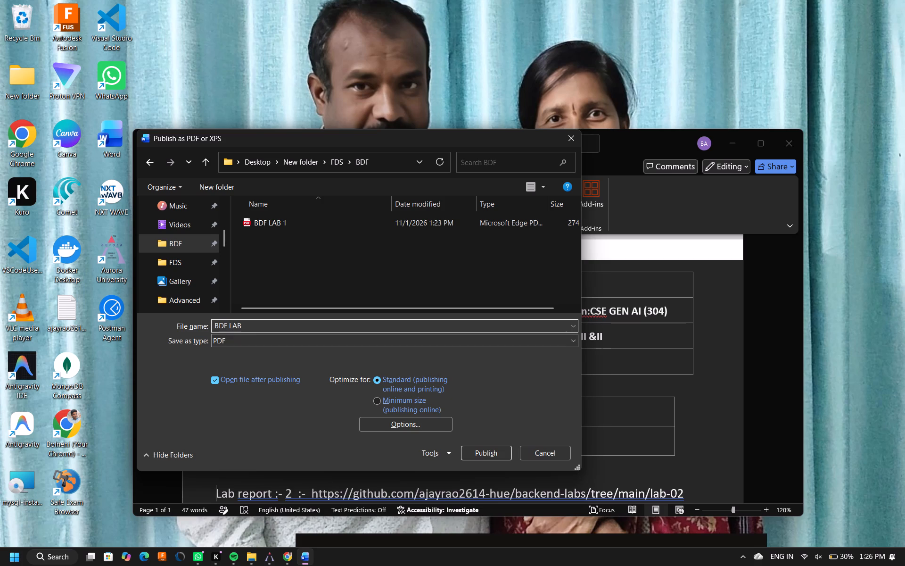
pyautogui.press('Return')
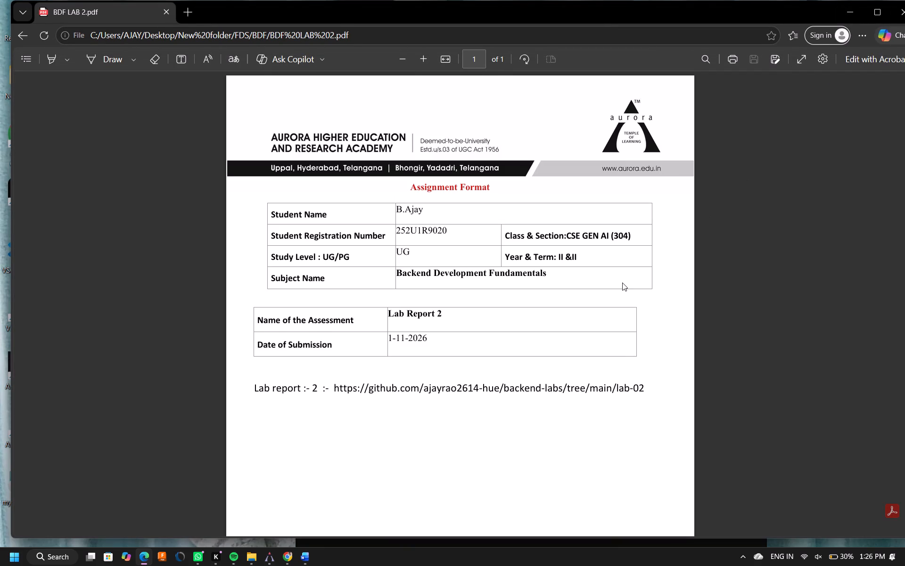
# Open the GitHub link in the published PDF, look through the lab-02 README and back, and close the browser window.
pyautogui.click(560, 383)
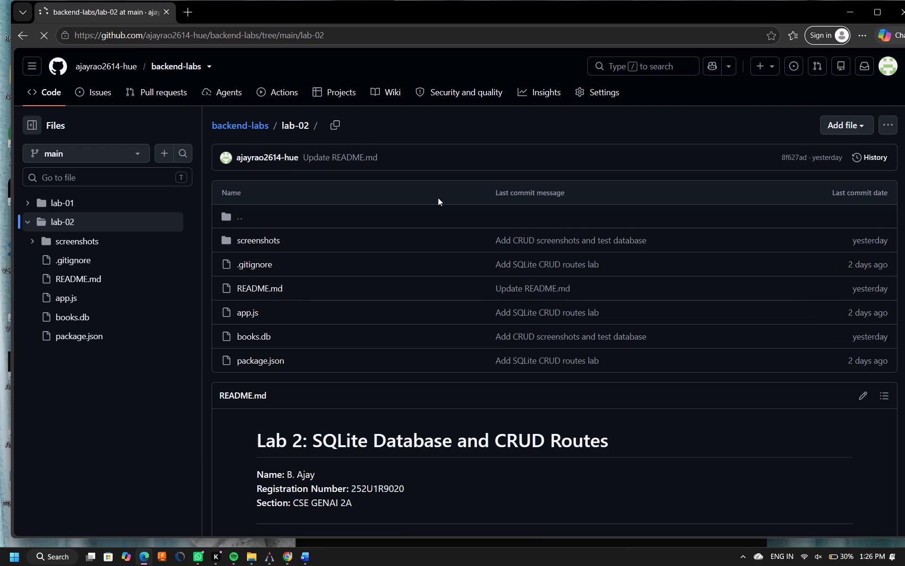
pyautogui.scroll(-7, 481, 259)
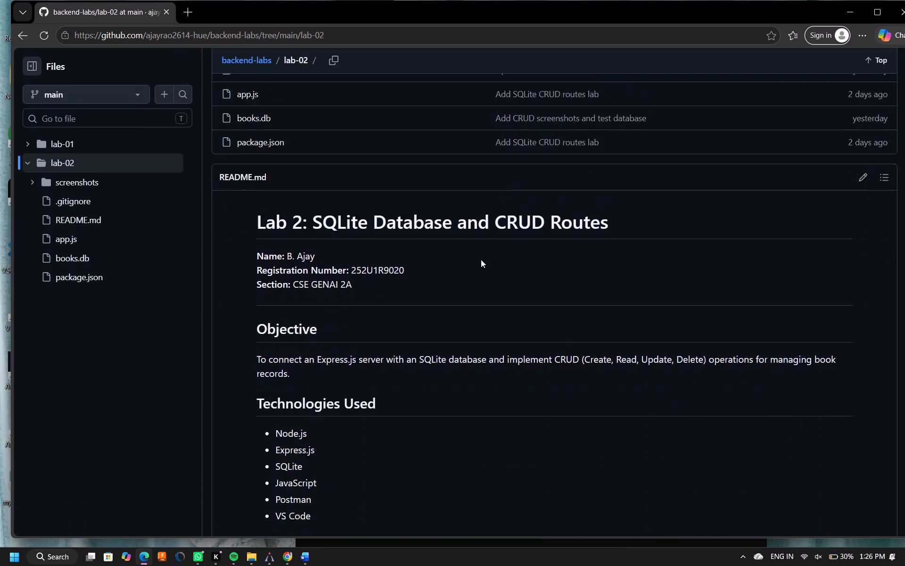
pyautogui.scroll(-7, 481, 259)
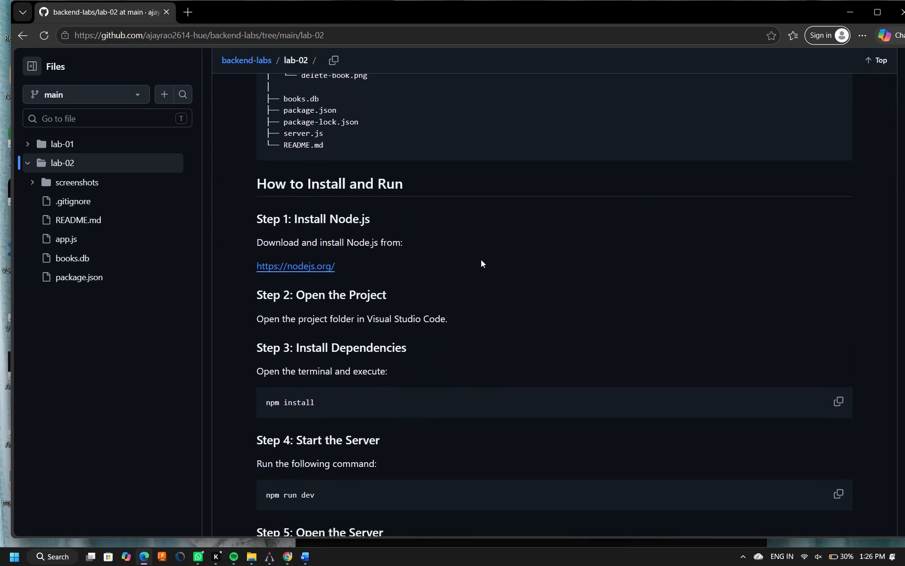
pyautogui.scroll(-8, 481, 259)
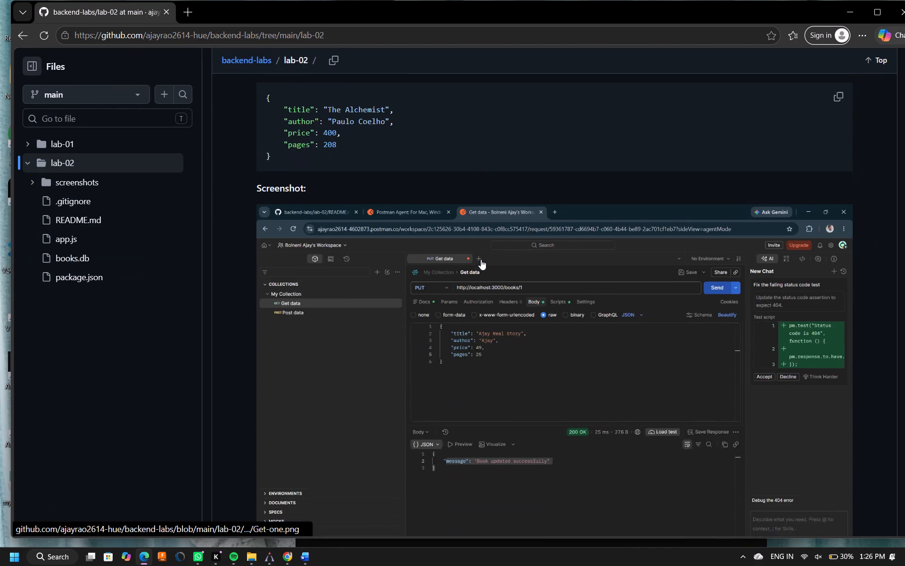
pyautogui.scroll(-5, 481, 259)
pyautogui.scroll(8, 481, 259)
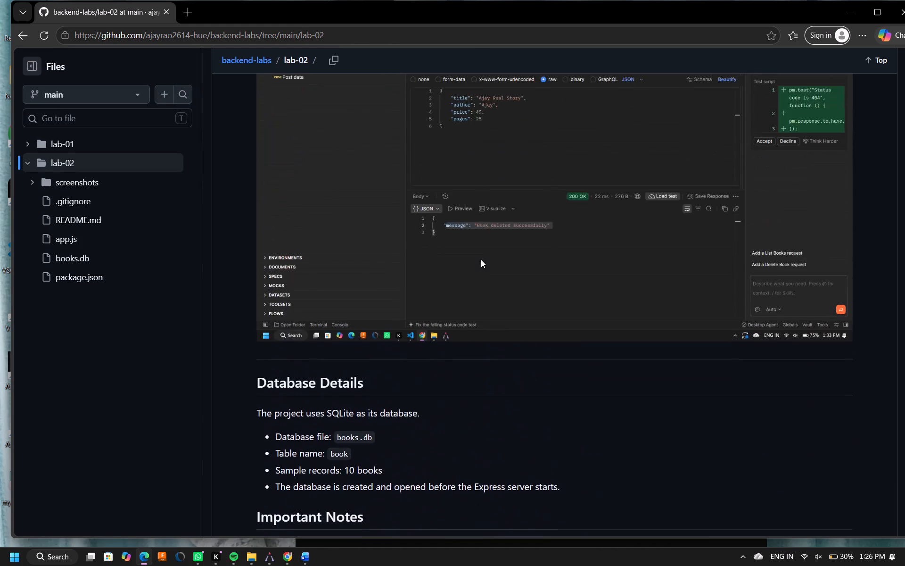
pyautogui.scroll(13, 481, 259)
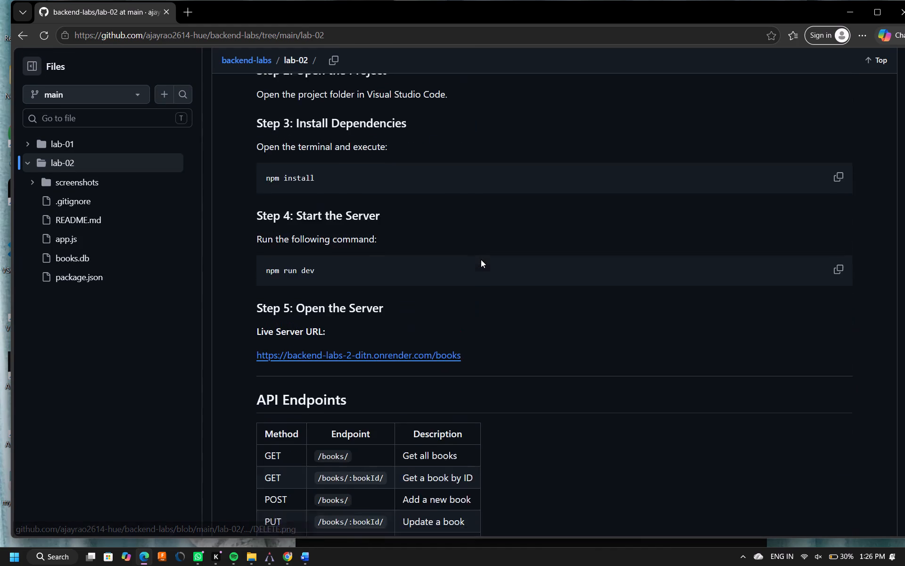
pyautogui.scroll(6, 481, 259)
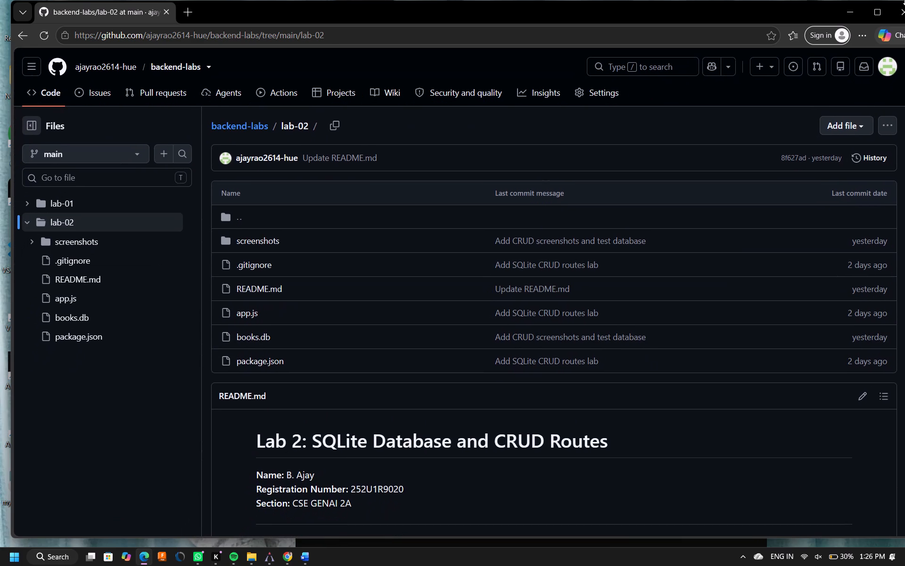
pyautogui.click(904, 7)
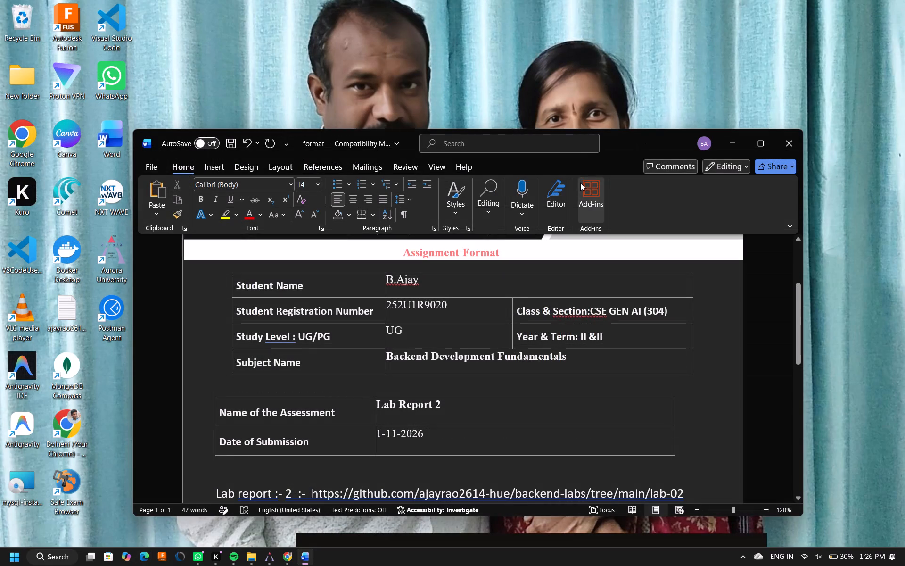
# Check the top of the format document in Word and close it.
pyautogui.scroll(10, 564, 352)
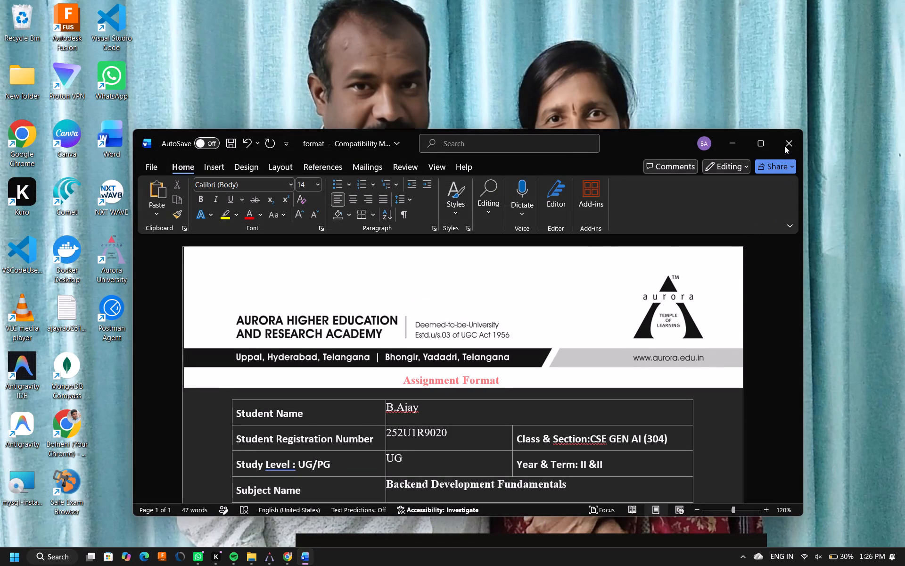
pyautogui.click(784, 146)
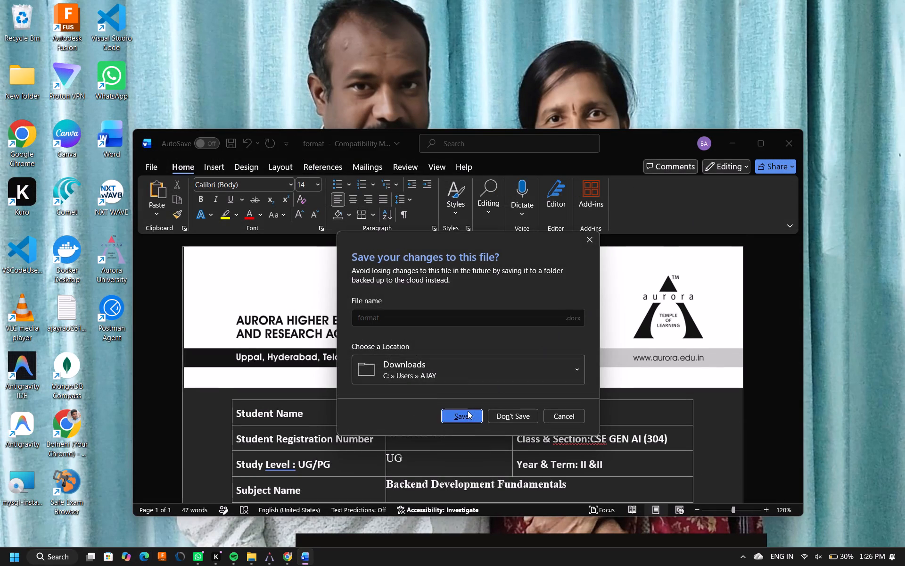
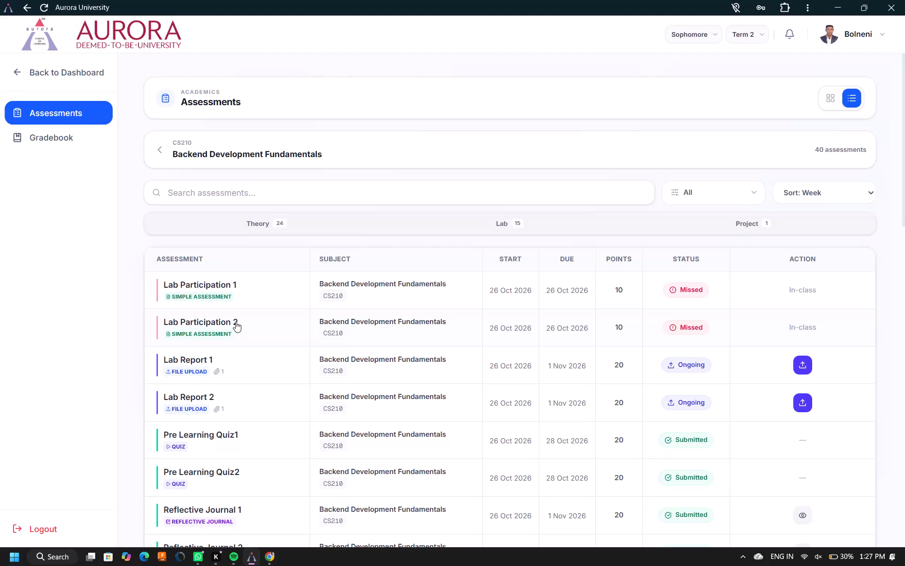
# Open Lab Report 1's reference document, read its submission requirements in Word, close it and return to the Aurora assessments page.
pyautogui.scroll(2, 236, 322)
pyautogui.click(245, 365)
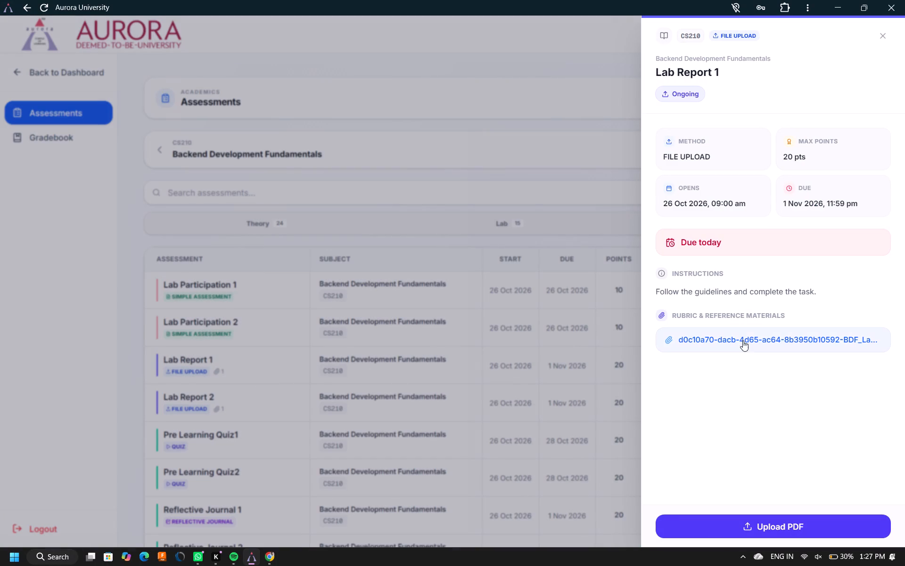
pyautogui.click(753, 336)
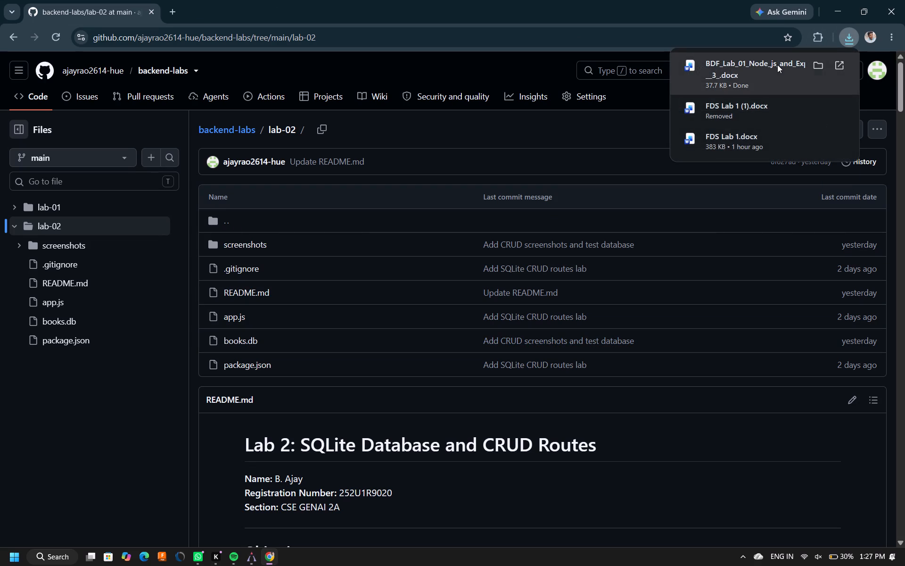
pyautogui.click(777, 65)
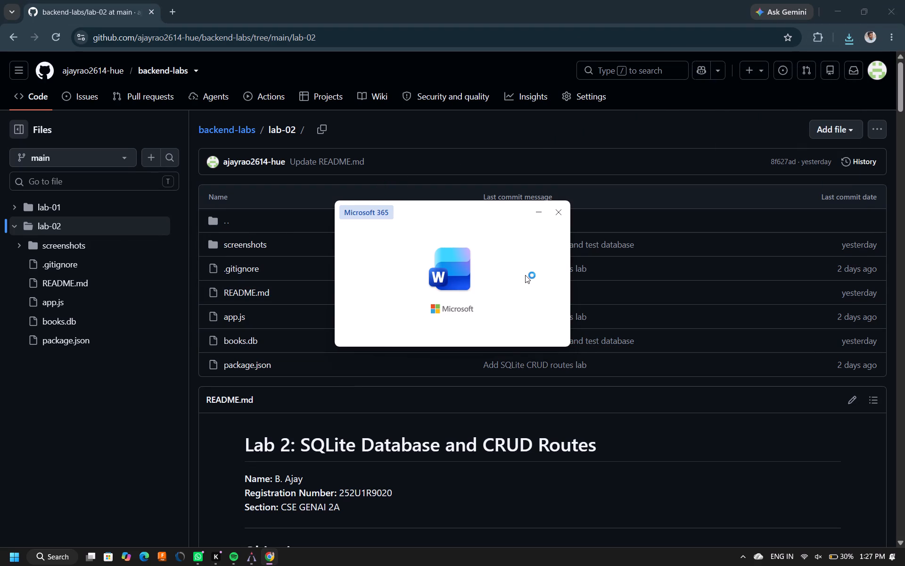
pyautogui.scroll(-6, 525, 275)
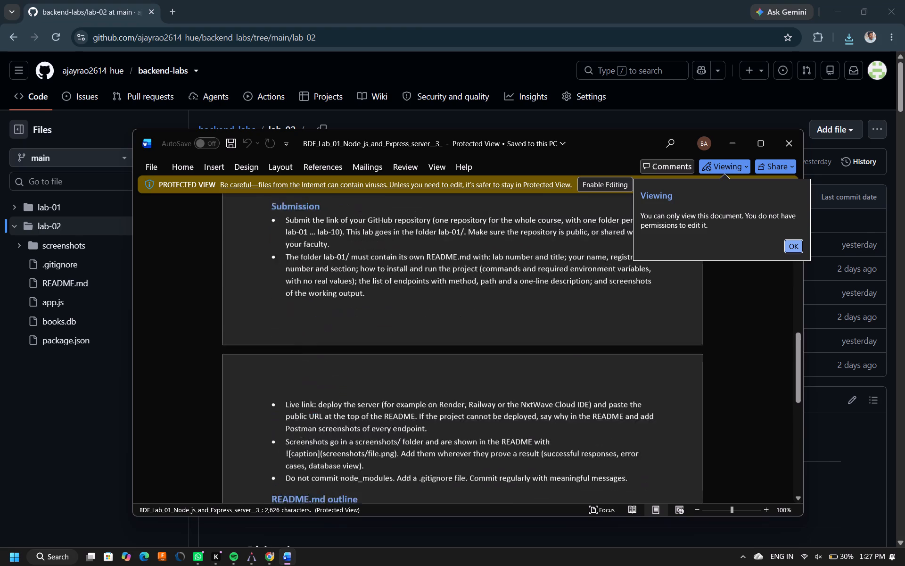
pyautogui.scroll(-10, 525, 275)
pyautogui.scroll(10, 525, 275)
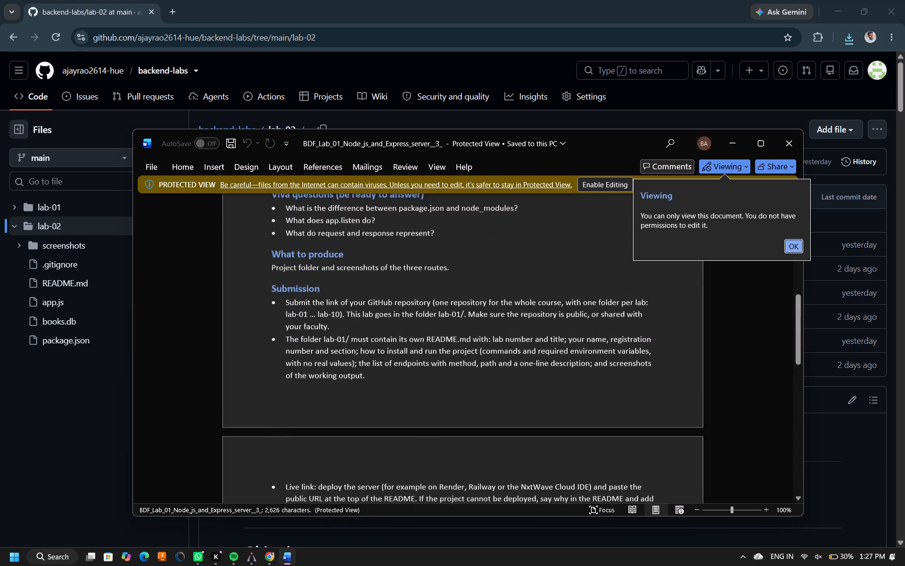
pyautogui.scroll(3, 525, 275)
pyautogui.click(782, 147)
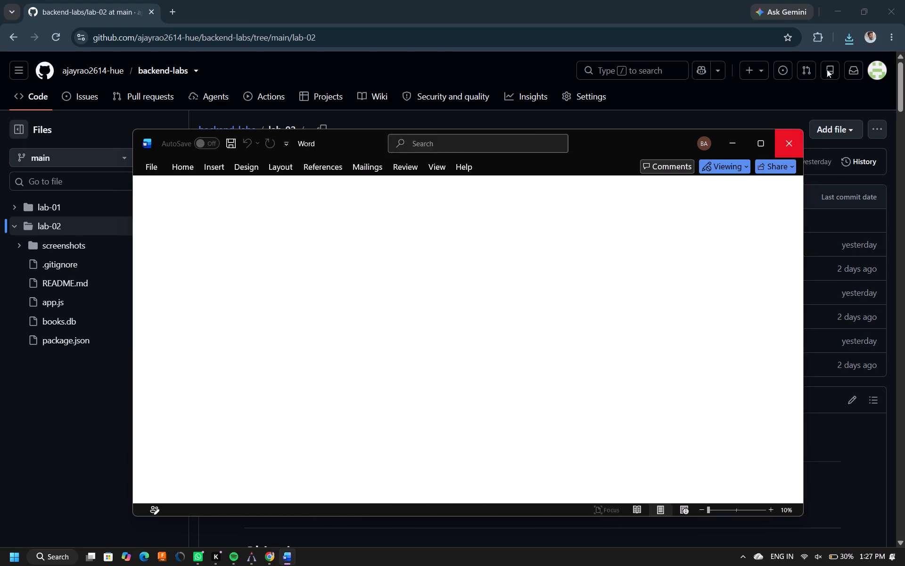
pyautogui.click(844, 17)
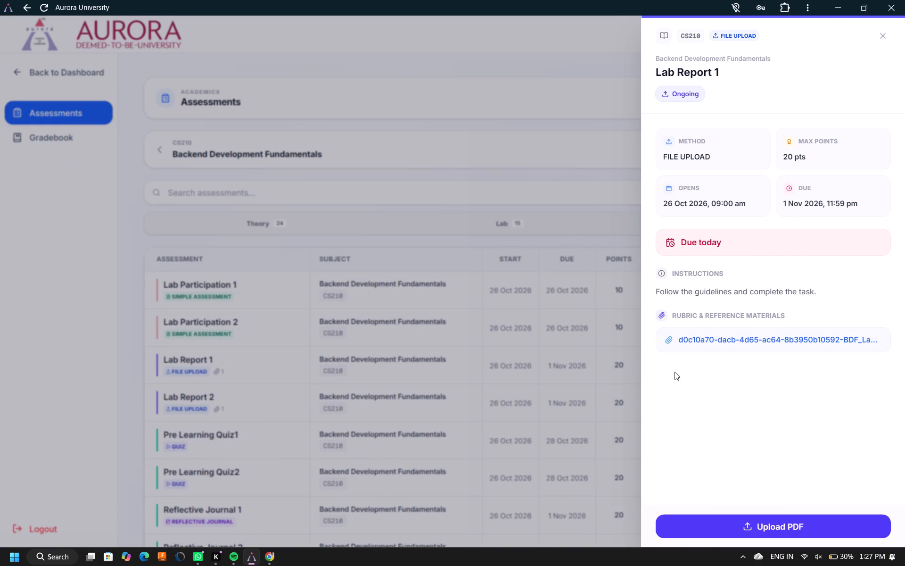
# Upload the BDF LAB 1 PDF from the BDF folder as the Lab Report 1 submission and close the assessment details.
pyautogui.click(777, 527)
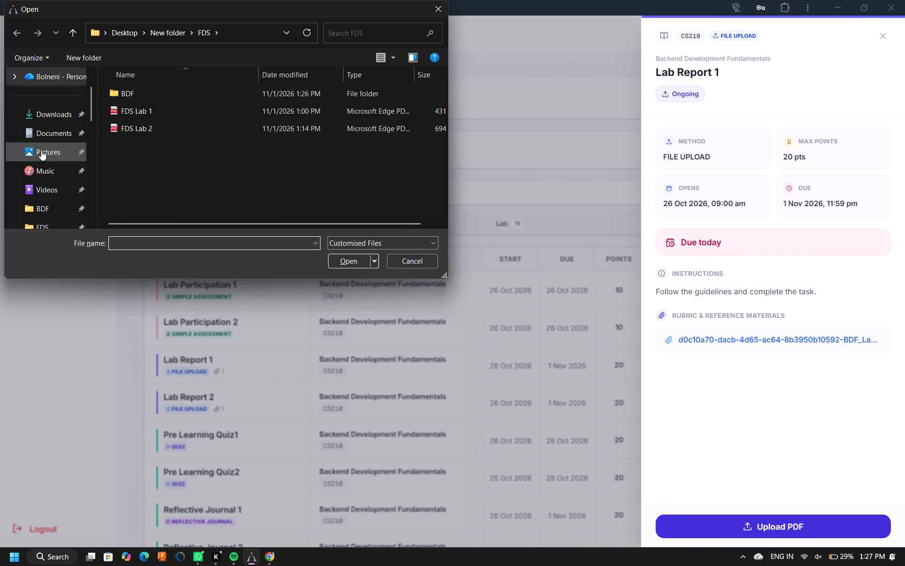
pyautogui.click(43, 201)
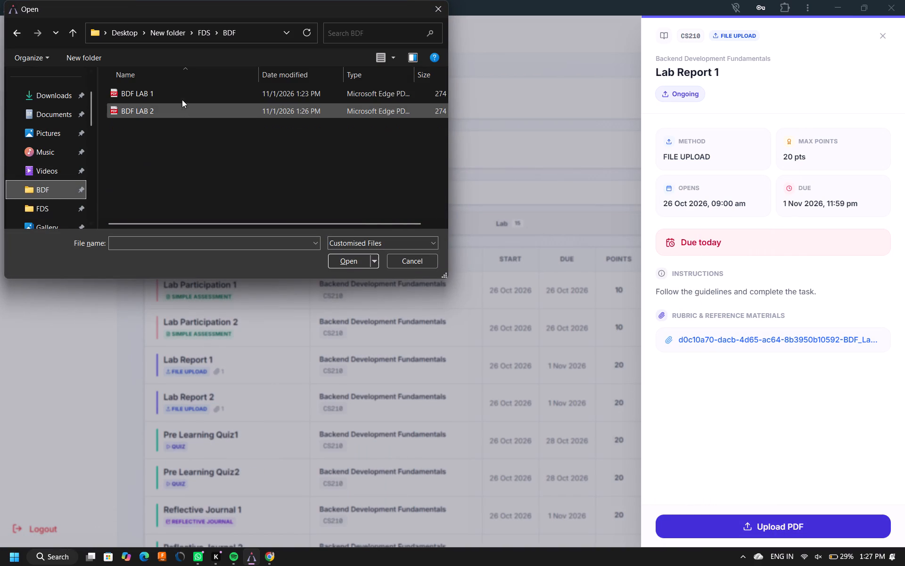
pyautogui.click(174, 89)
pyautogui.click(348, 263)
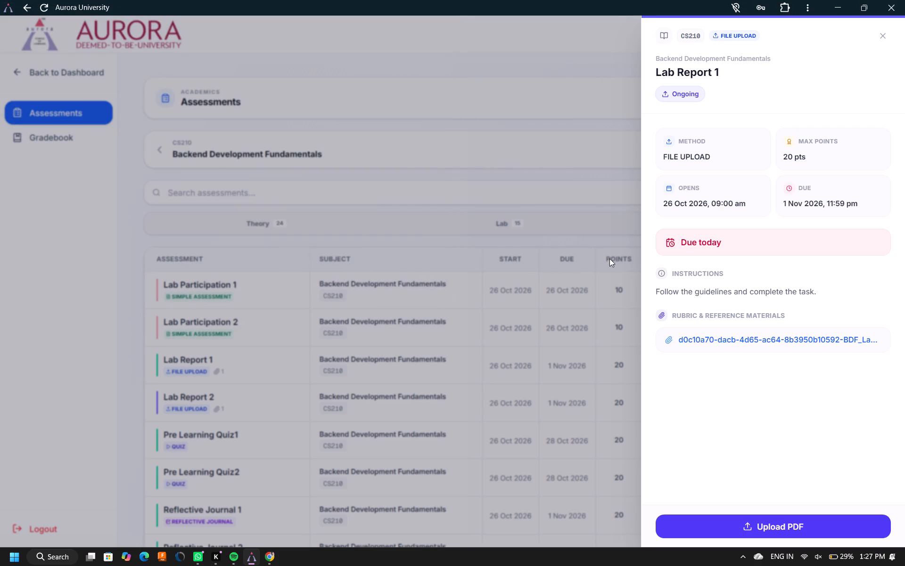
pyautogui.click(609, 291)
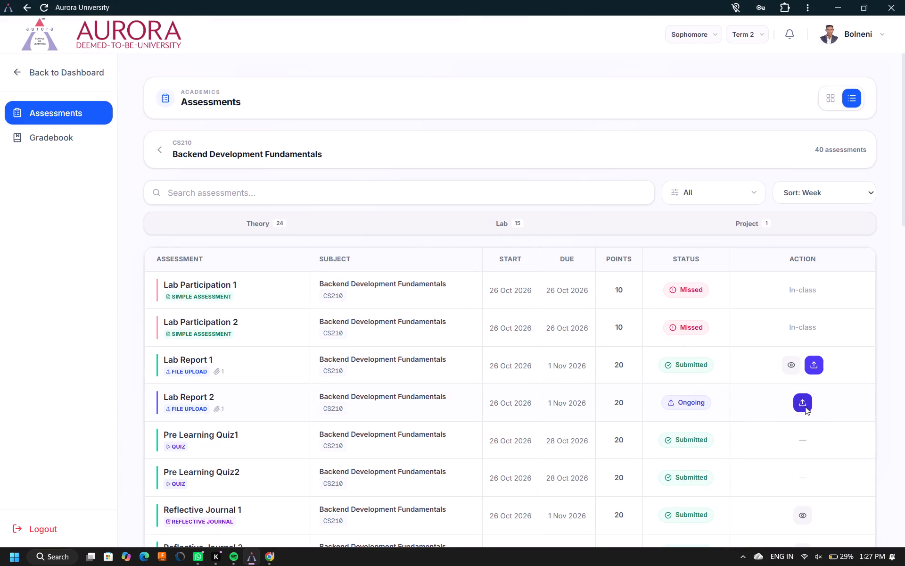
# Upload the BDF LAB 2 PDF as the Lab Report 2 submission.
pyautogui.click(799, 402)
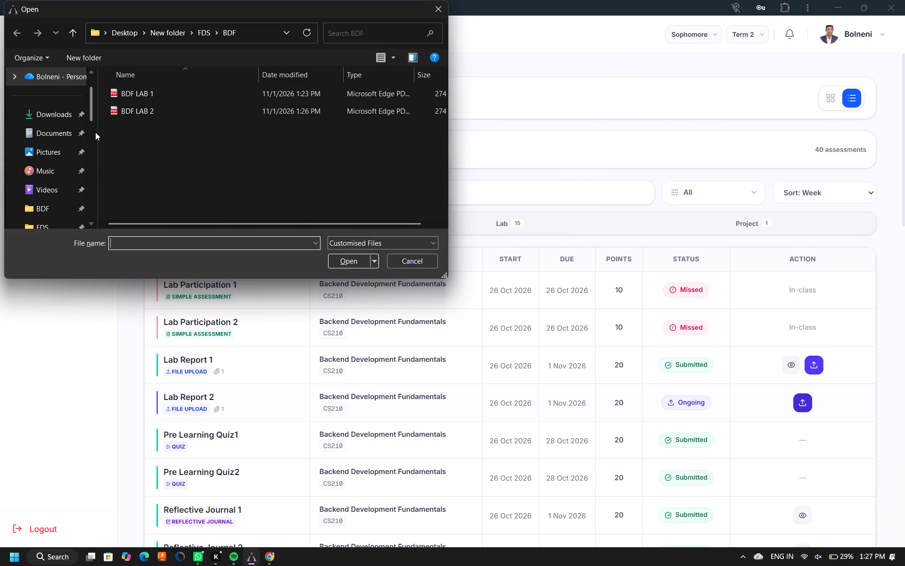
pyautogui.click(155, 114)
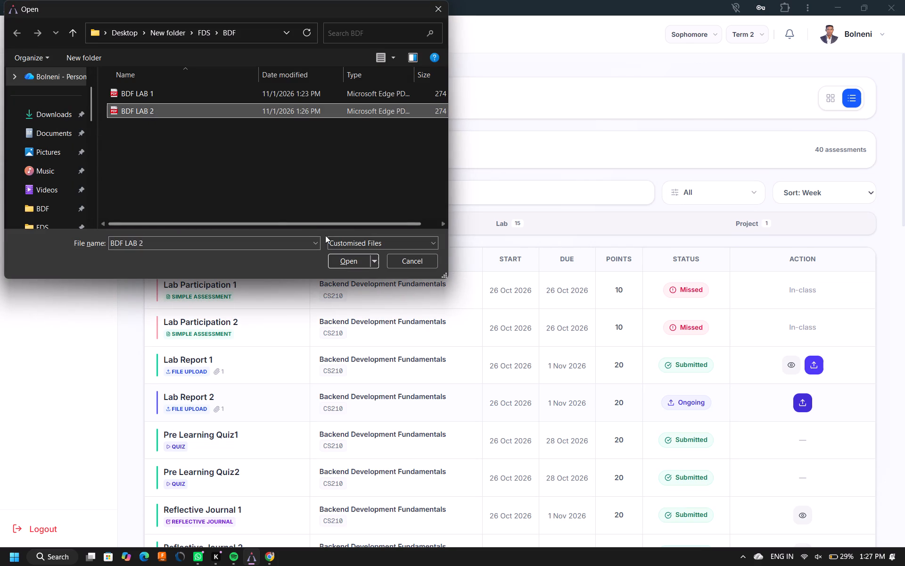
pyautogui.click(353, 259)
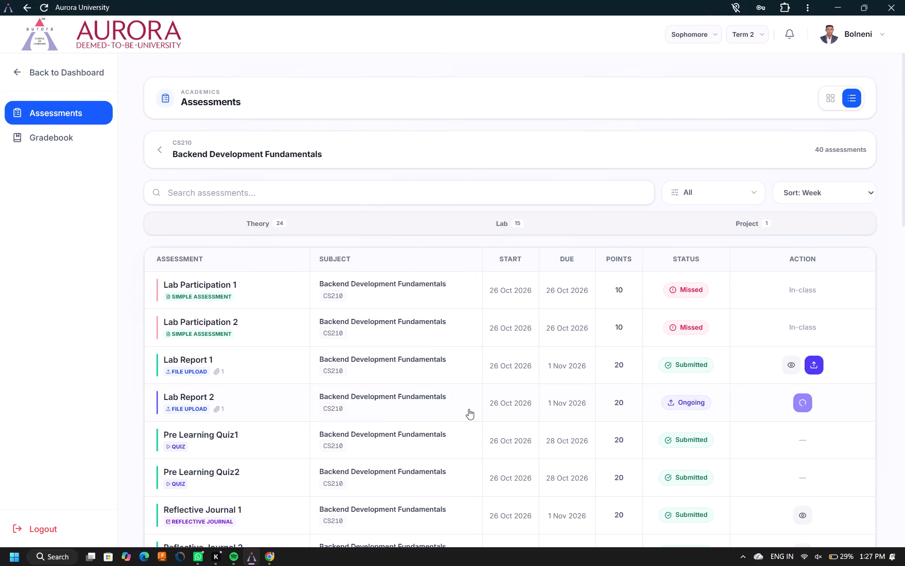
# View the submitted Lab Report 1 PDF, follow its GitHub link, look through the lab-01 README and close the browser window.
pyautogui.click(788, 365)
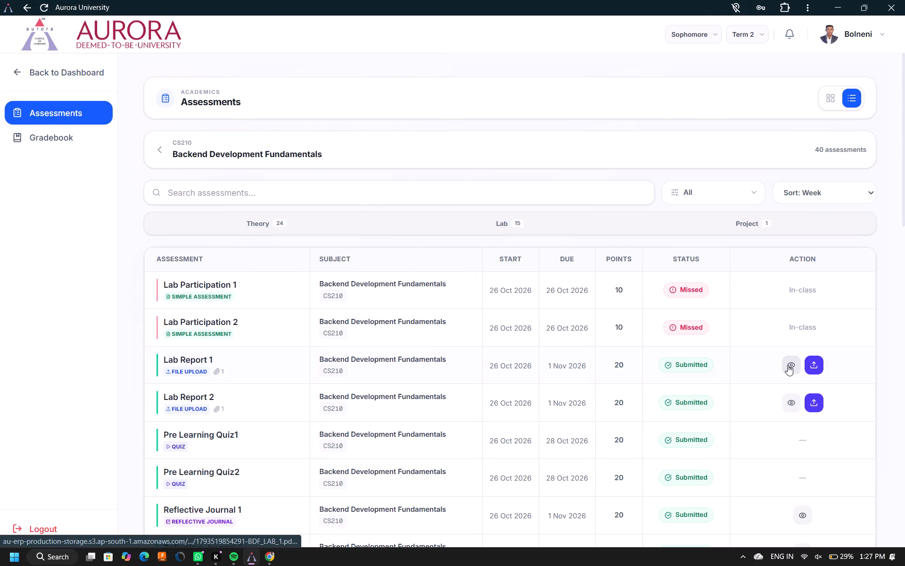
pyautogui.scroll(-1, 544, 335)
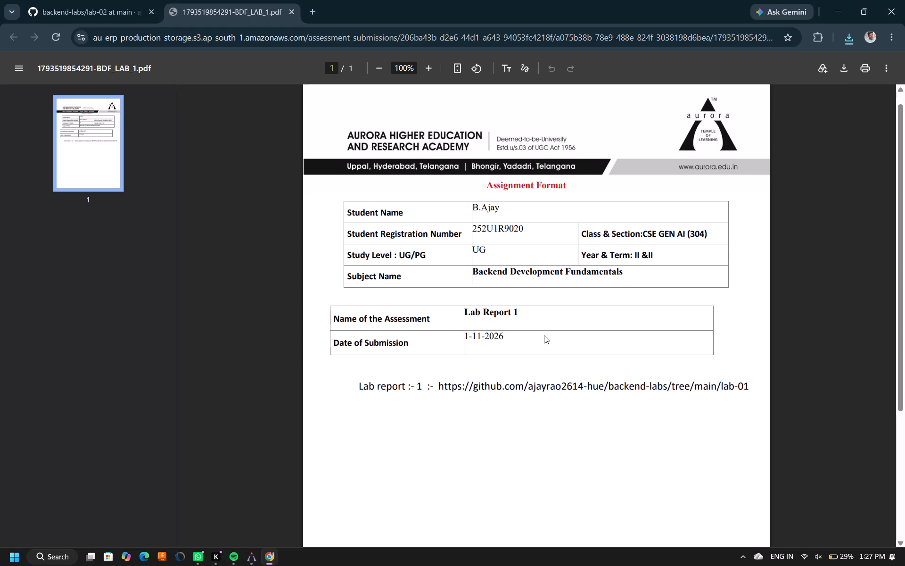
pyautogui.scroll(-1, 544, 335)
pyautogui.click(558, 372)
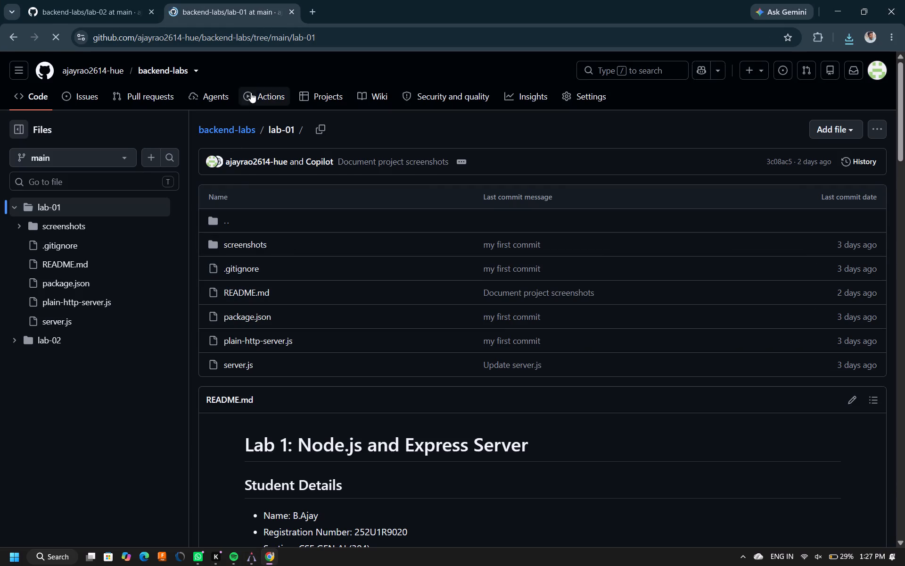
pyautogui.scroll(-4, 384, 388)
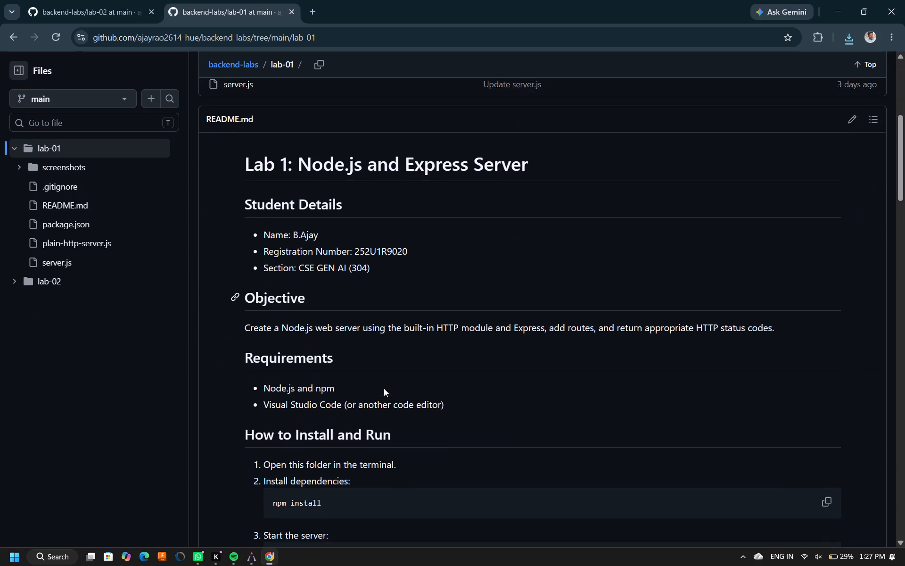
pyautogui.scroll(-11, 384, 388)
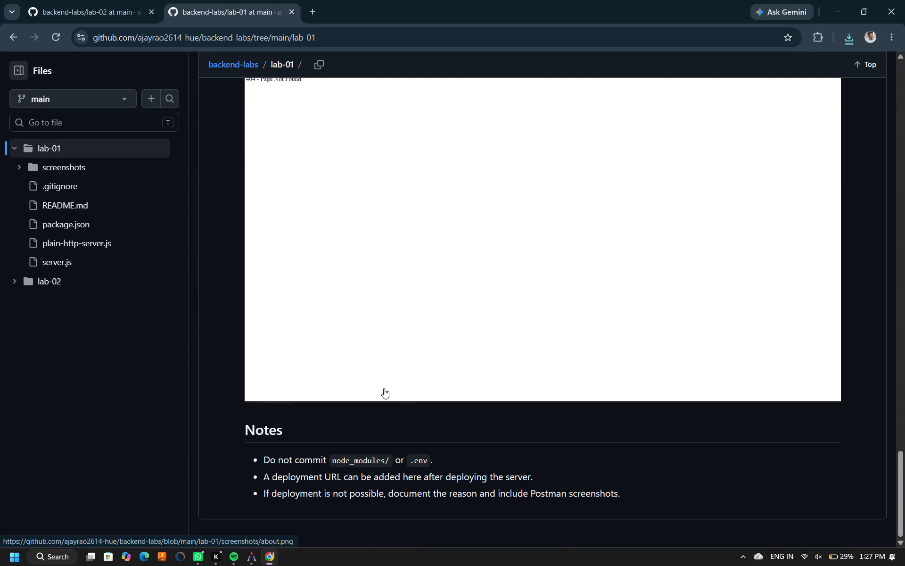
pyautogui.scroll(-3, 384, 388)
pyautogui.scroll(17, 384, 388)
pyautogui.scroll(5, 384, 388)
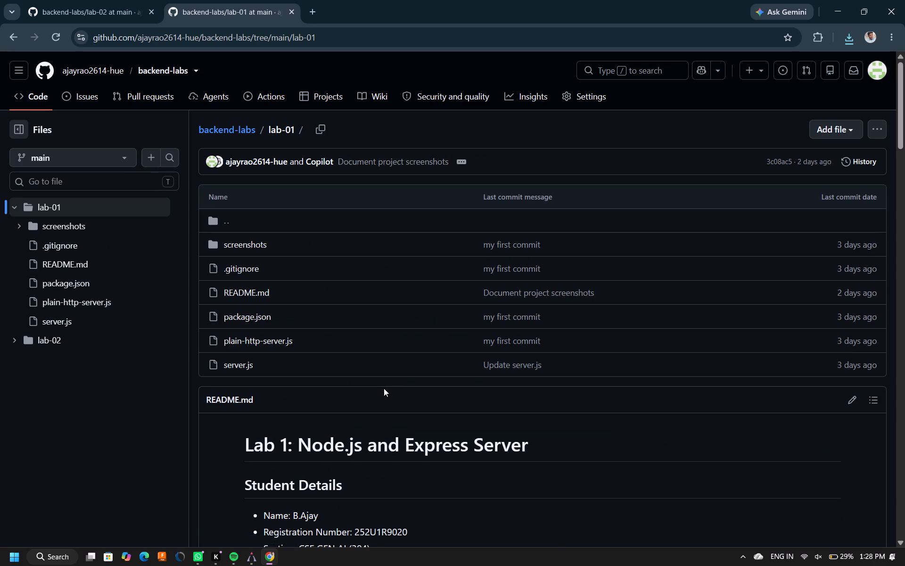
pyautogui.click(904, 0)
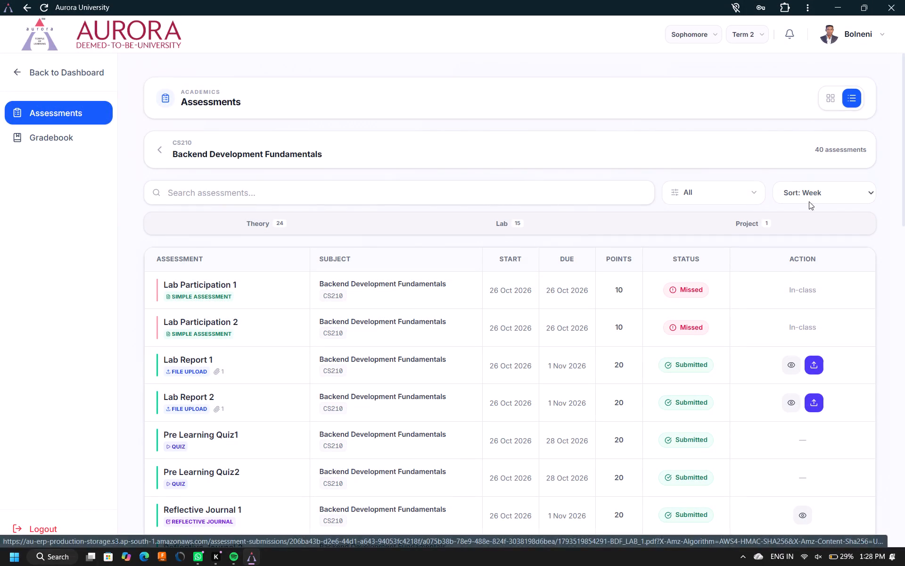
# Reopen the submitted Lab Report 1 PDF, check its GitHub link once more and close the browser window.
pyautogui.click(793, 366)
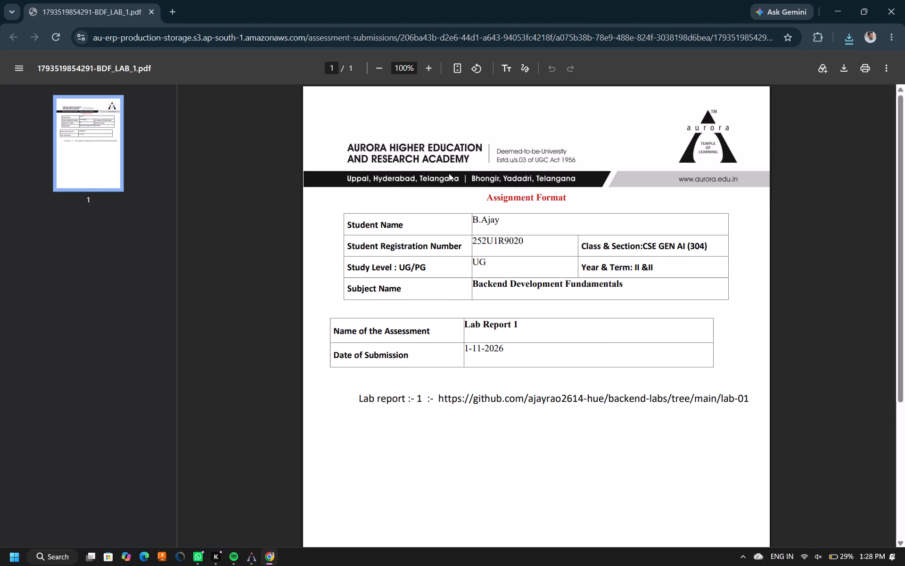
pyautogui.scroll(-1, 449, 173)
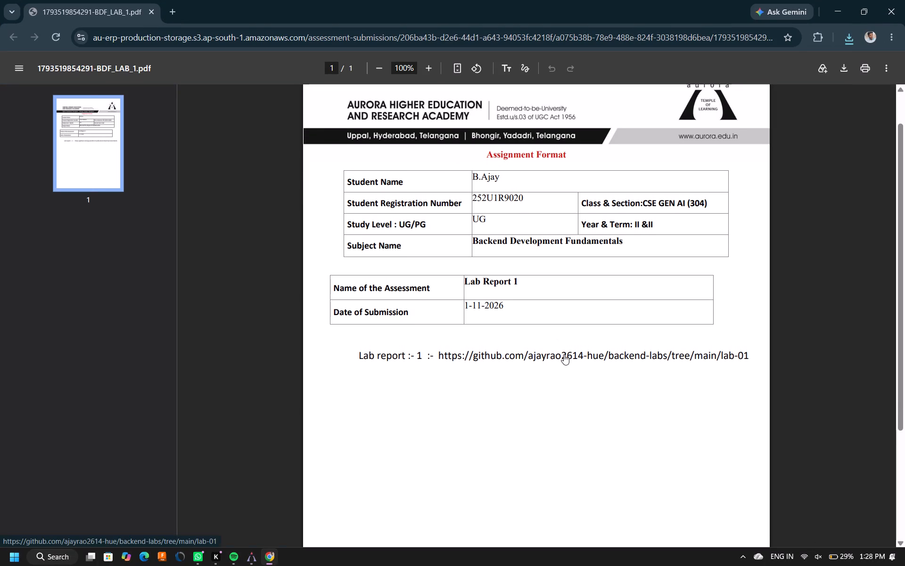
pyautogui.click(564, 354)
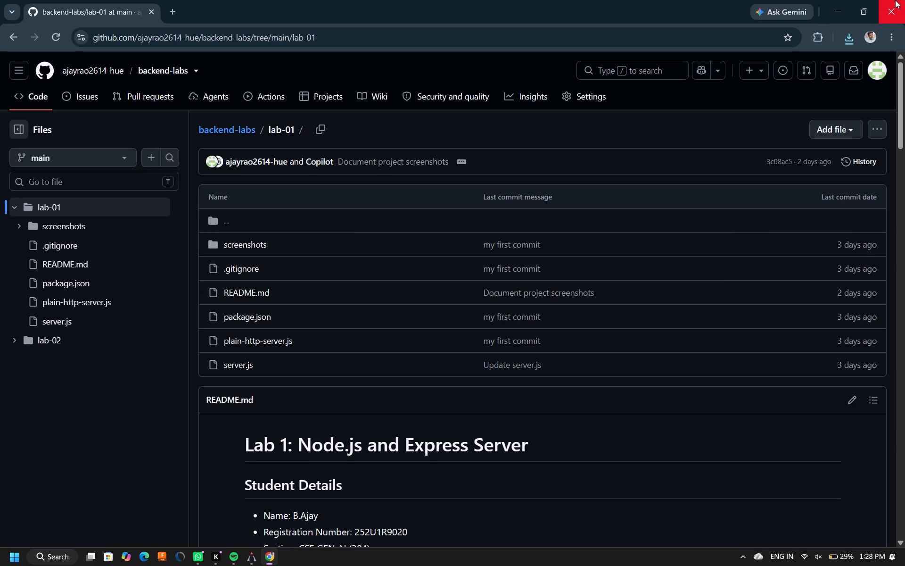
pyautogui.click(895, 0)
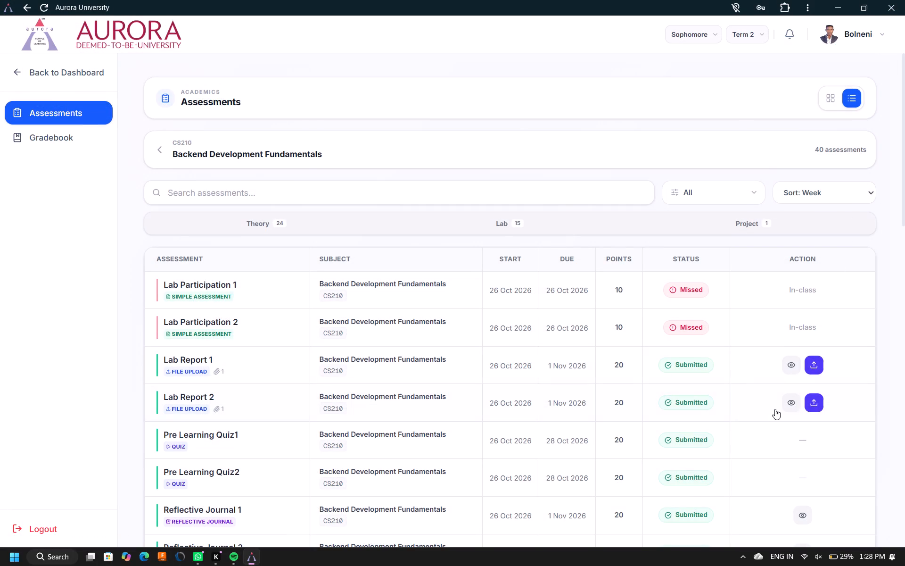
# View the submitted Lab Report 2 PDF, follow its GitHub link, look through the lab-02 README and close the browser window.
pyautogui.click(781, 408)
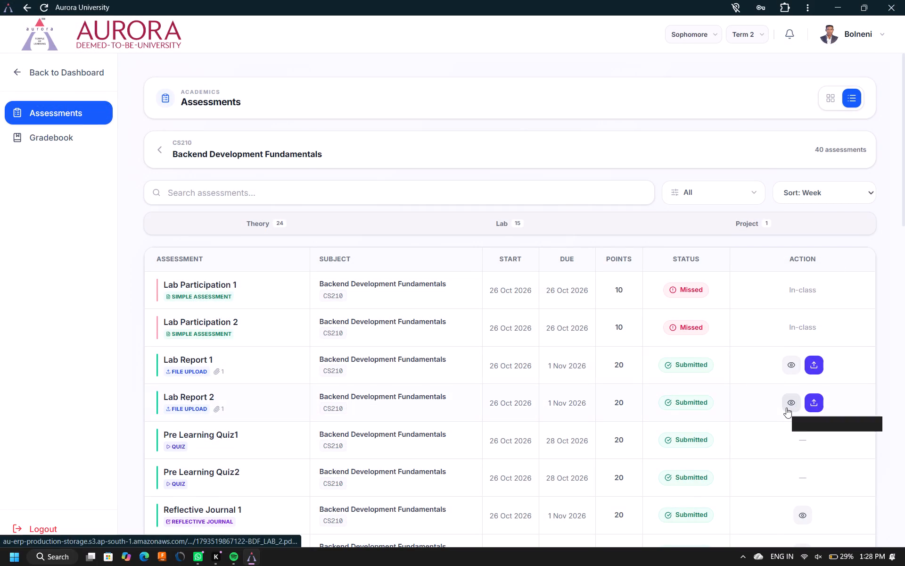
pyautogui.click(786, 408)
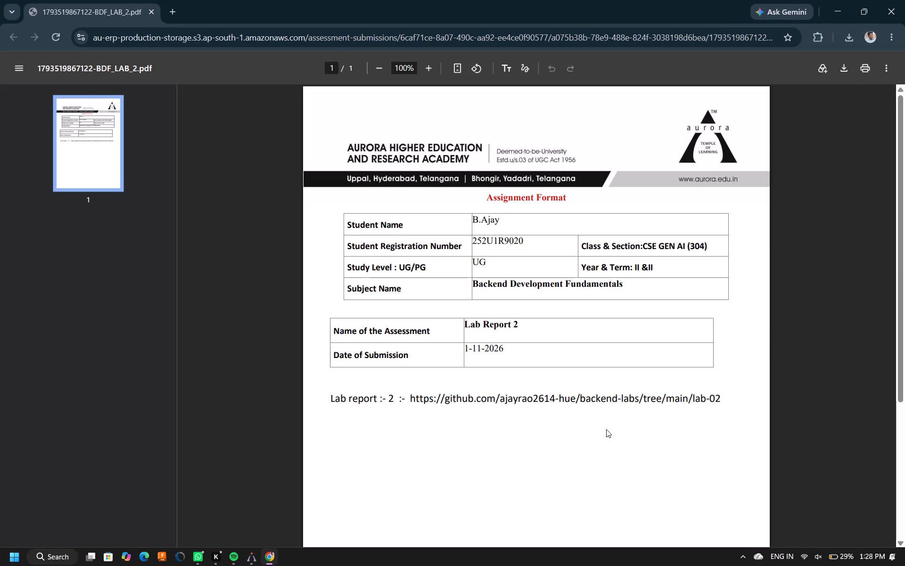
pyautogui.click(612, 400)
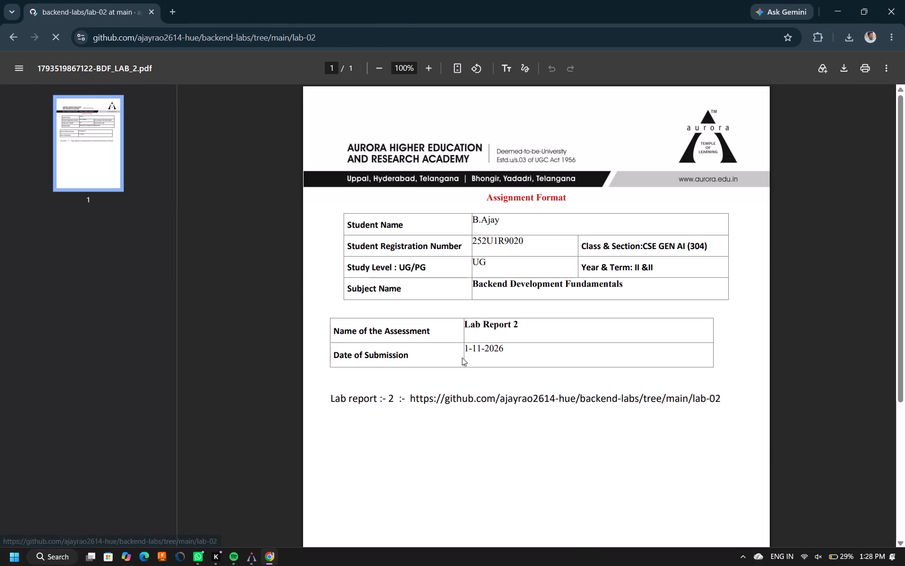
pyautogui.scroll(-5, 435, 304)
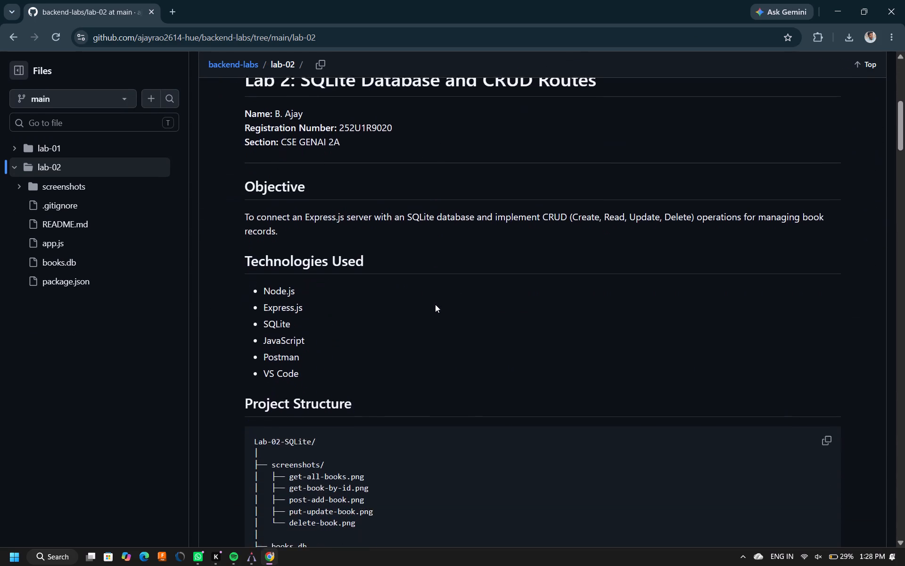
pyautogui.scroll(-5, 435, 304)
pyautogui.click(904, 0)
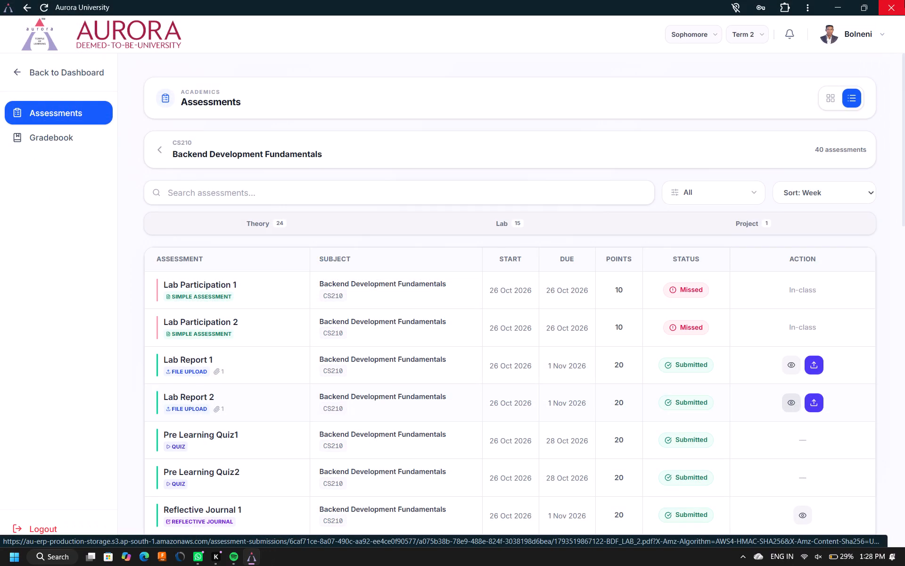
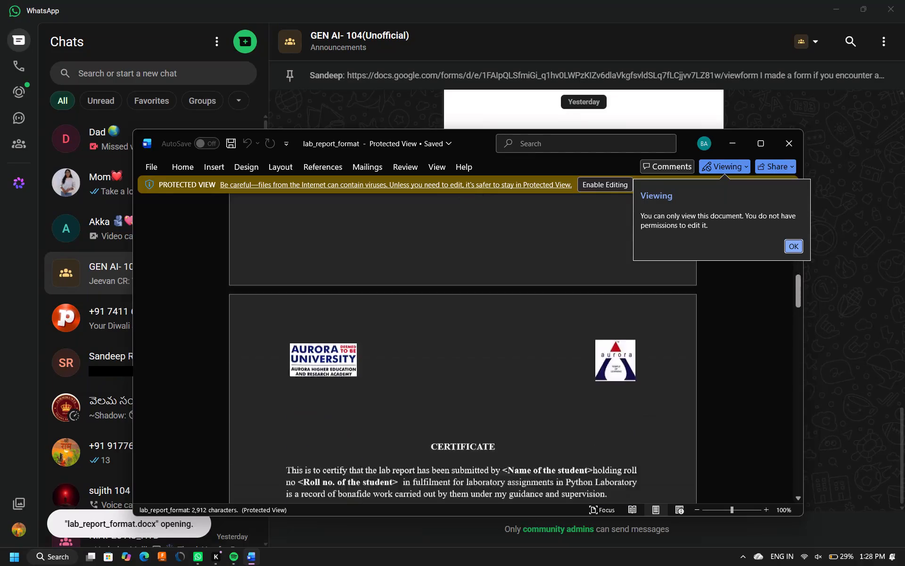
# Maximize the lab_report_format document and look through its cover page, certificate and list of Python lab programs.
pyautogui.scroll(-1, 442, 362)
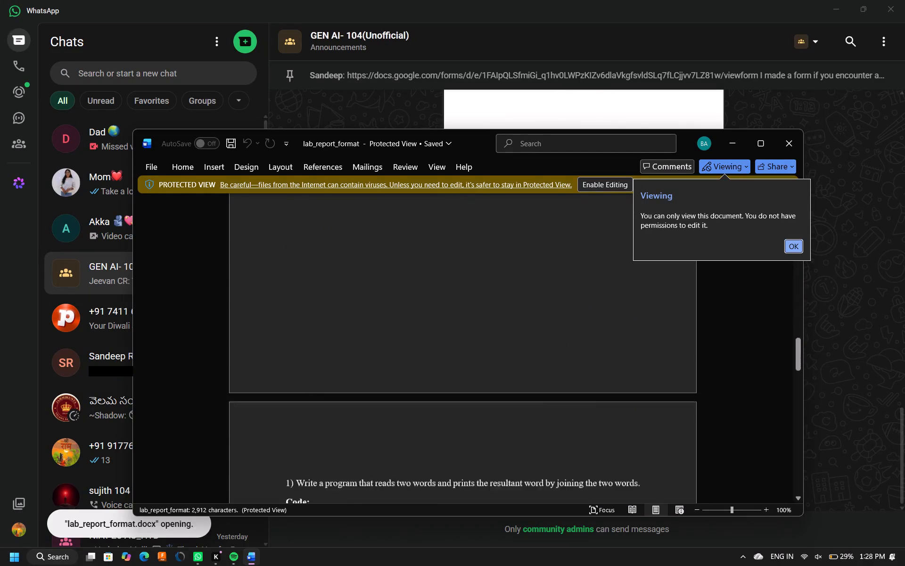
pyautogui.scroll(-2, 442, 362)
pyautogui.scroll(2, 442, 362)
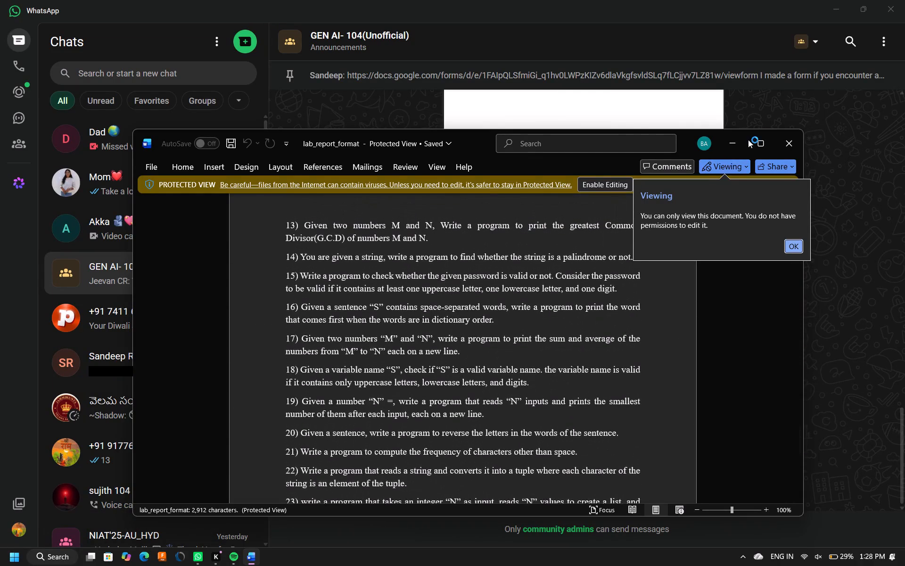
pyautogui.click(757, 137)
pyautogui.scroll(5, 503, 282)
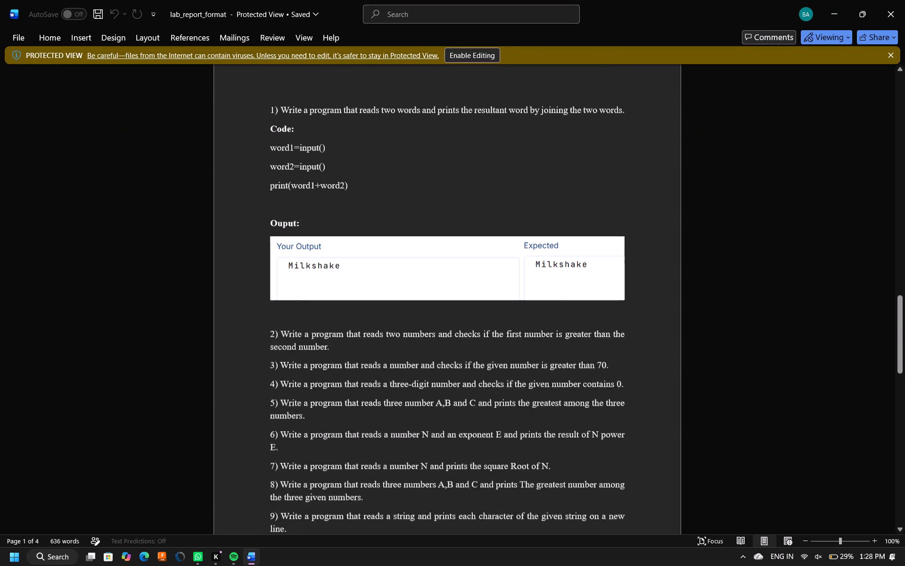
pyautogui.scroll(10, 503, 282)
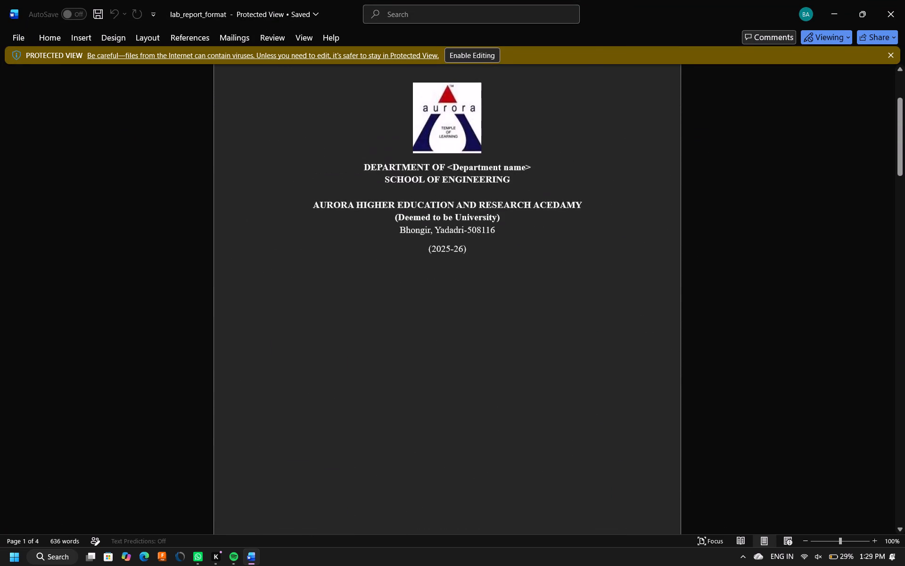
pyautogui.scroll(8, 503, 282)
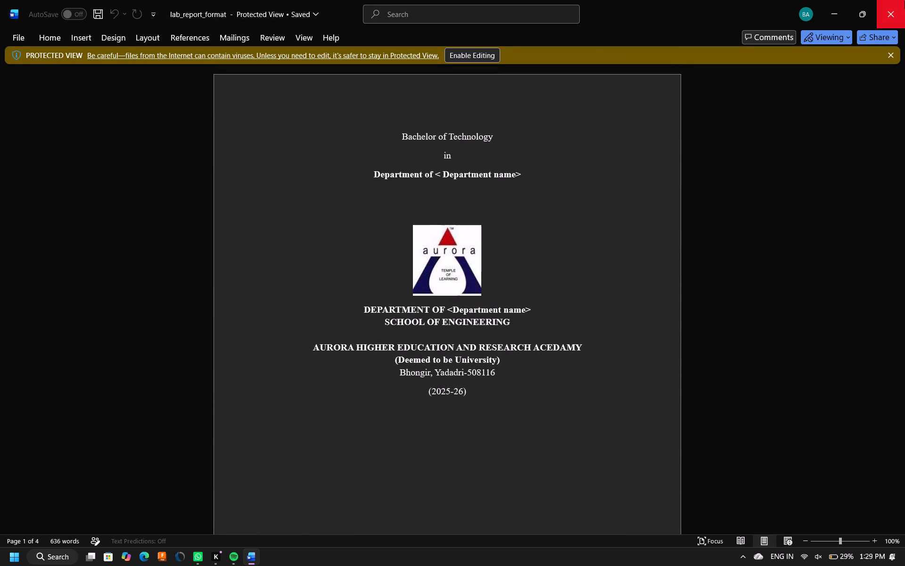